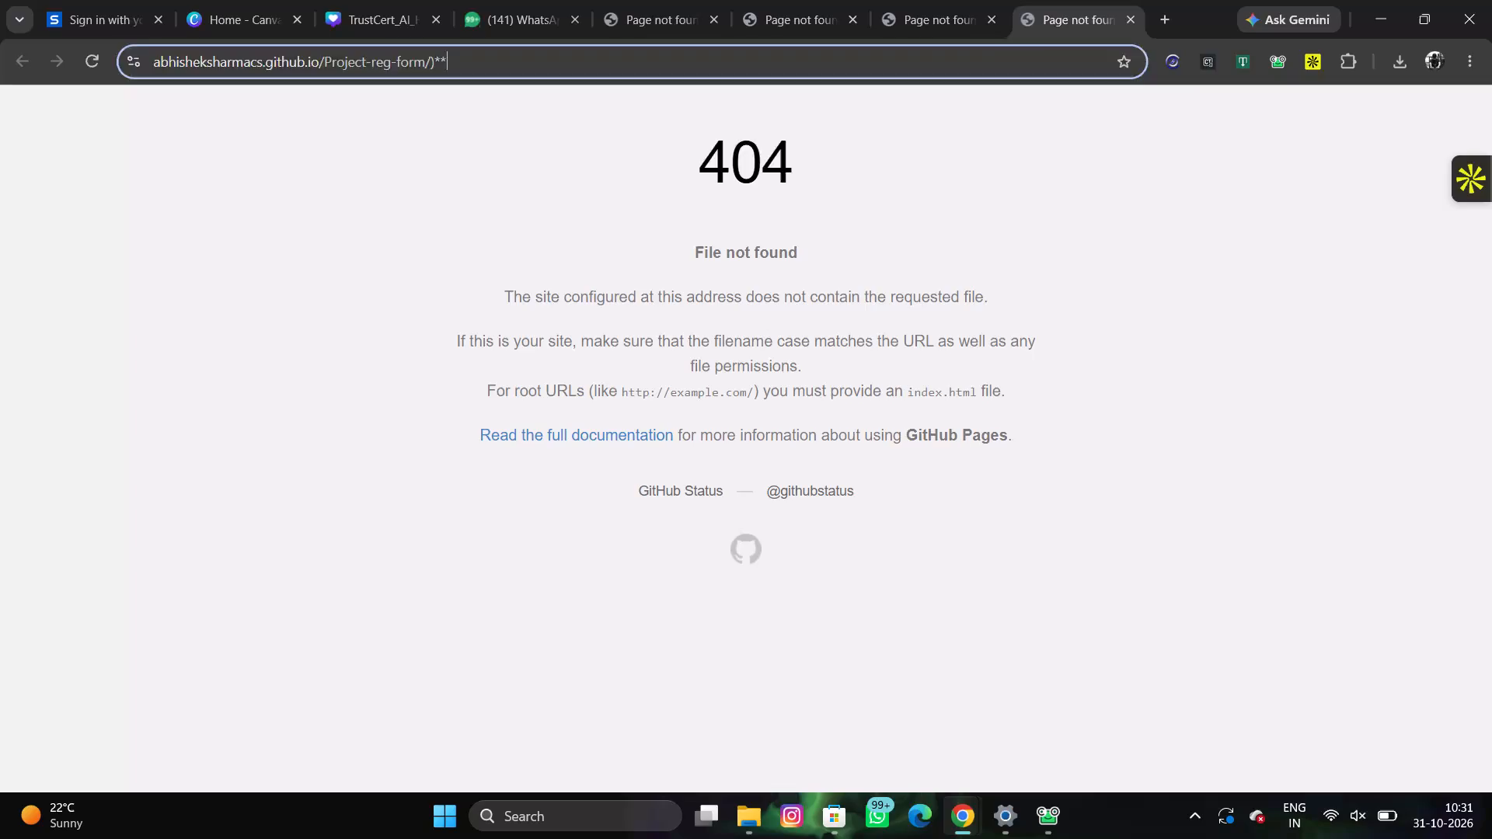
# Correct the GitHub Pages address by removing the stray trailing characters so it ends in /Project-reg-form/, and load the page.
pyautogui.press('Right')
pyautogui.press('BackSpace')
pyautogui.press('BackSpace')
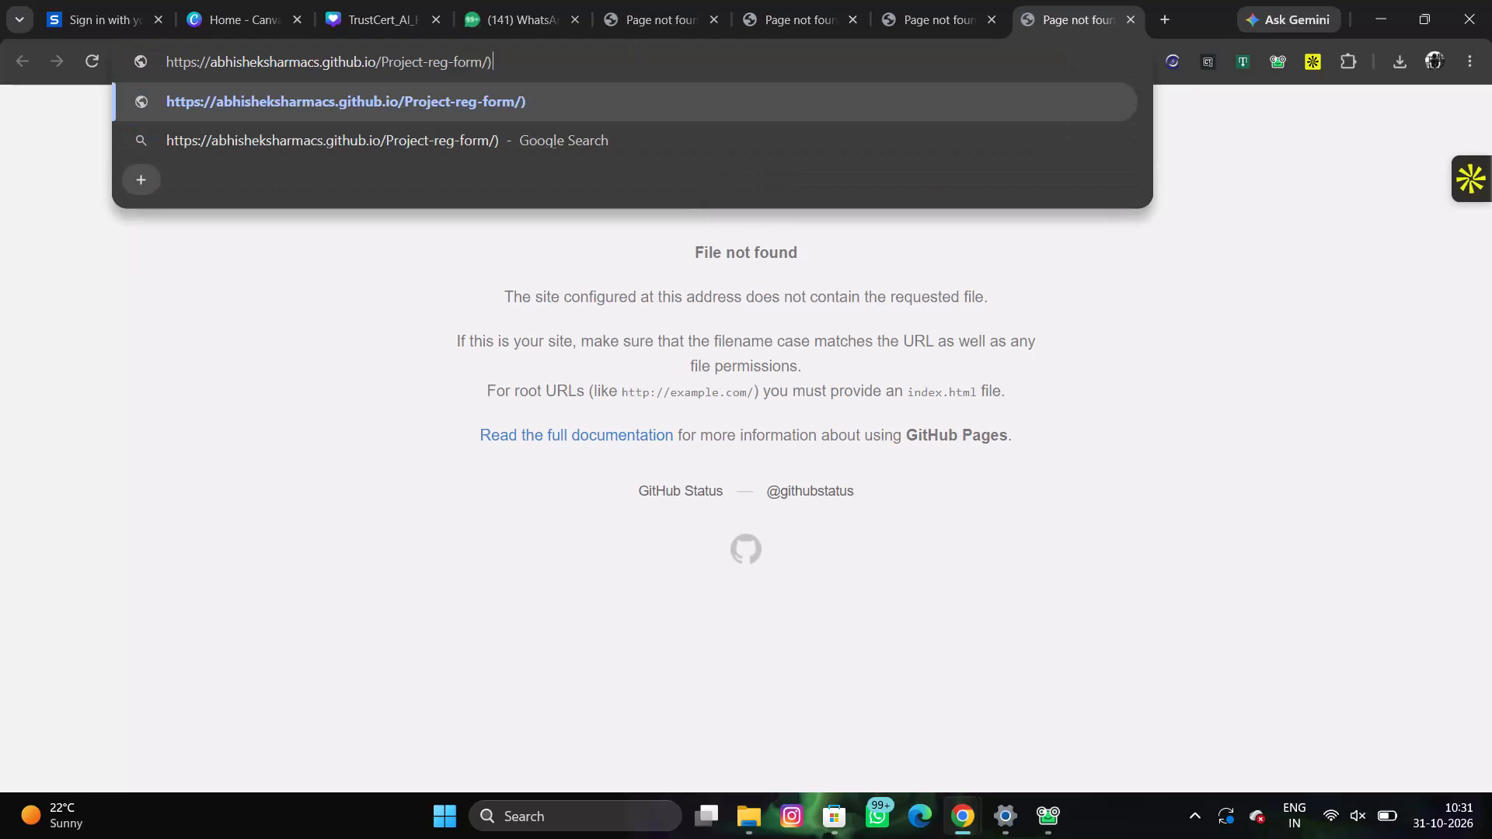
pyautogui.press('BackSpace')
pyautogui.press('BackSpace')
pyautogui.press('/')
pyautogui.press('Return')
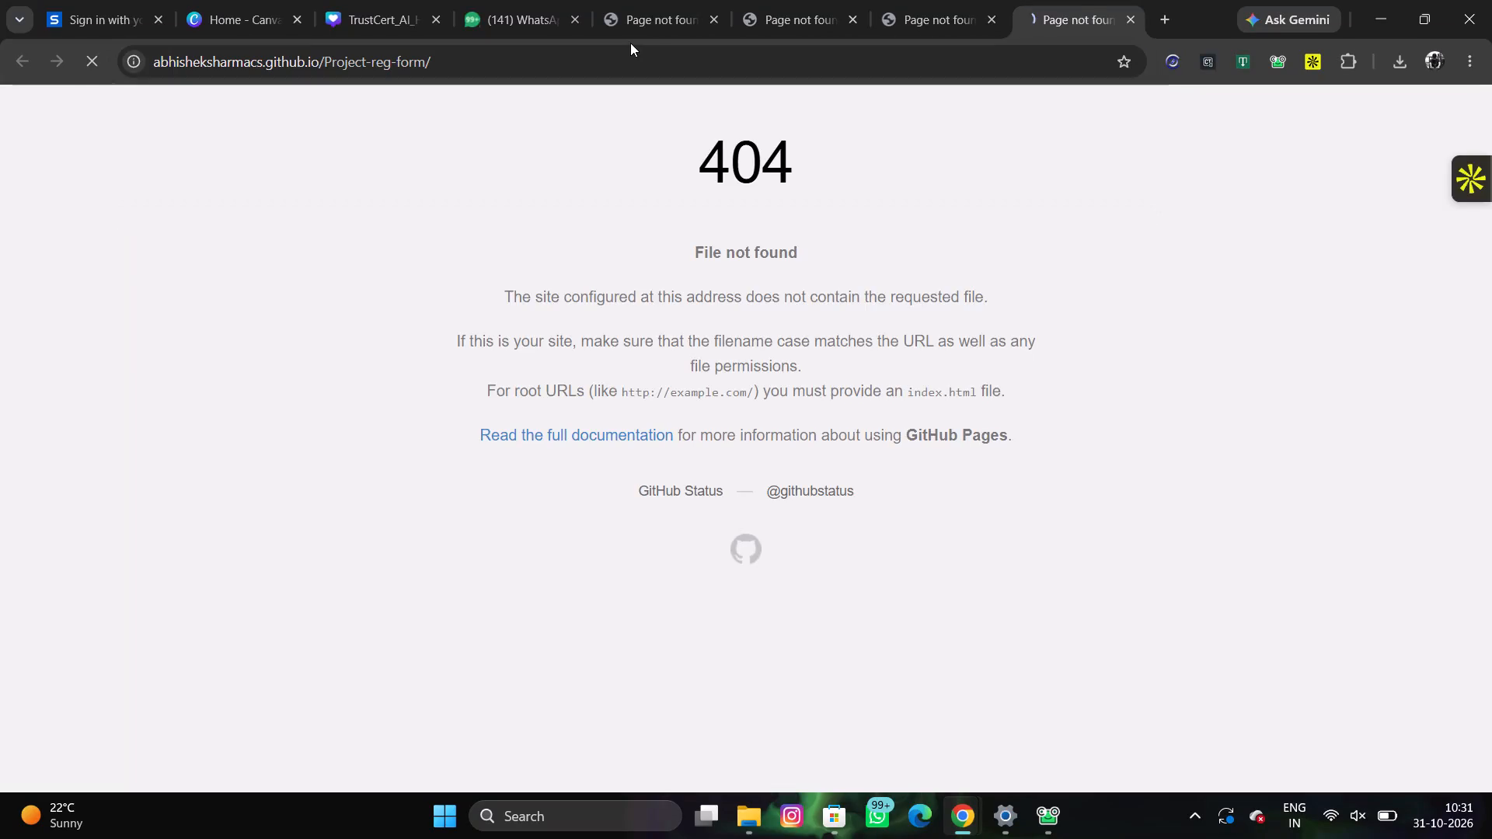
# Activate the Project ID field in the Team Information section of the project registration form.
pyautogui.scroll(-1, 671, 406)
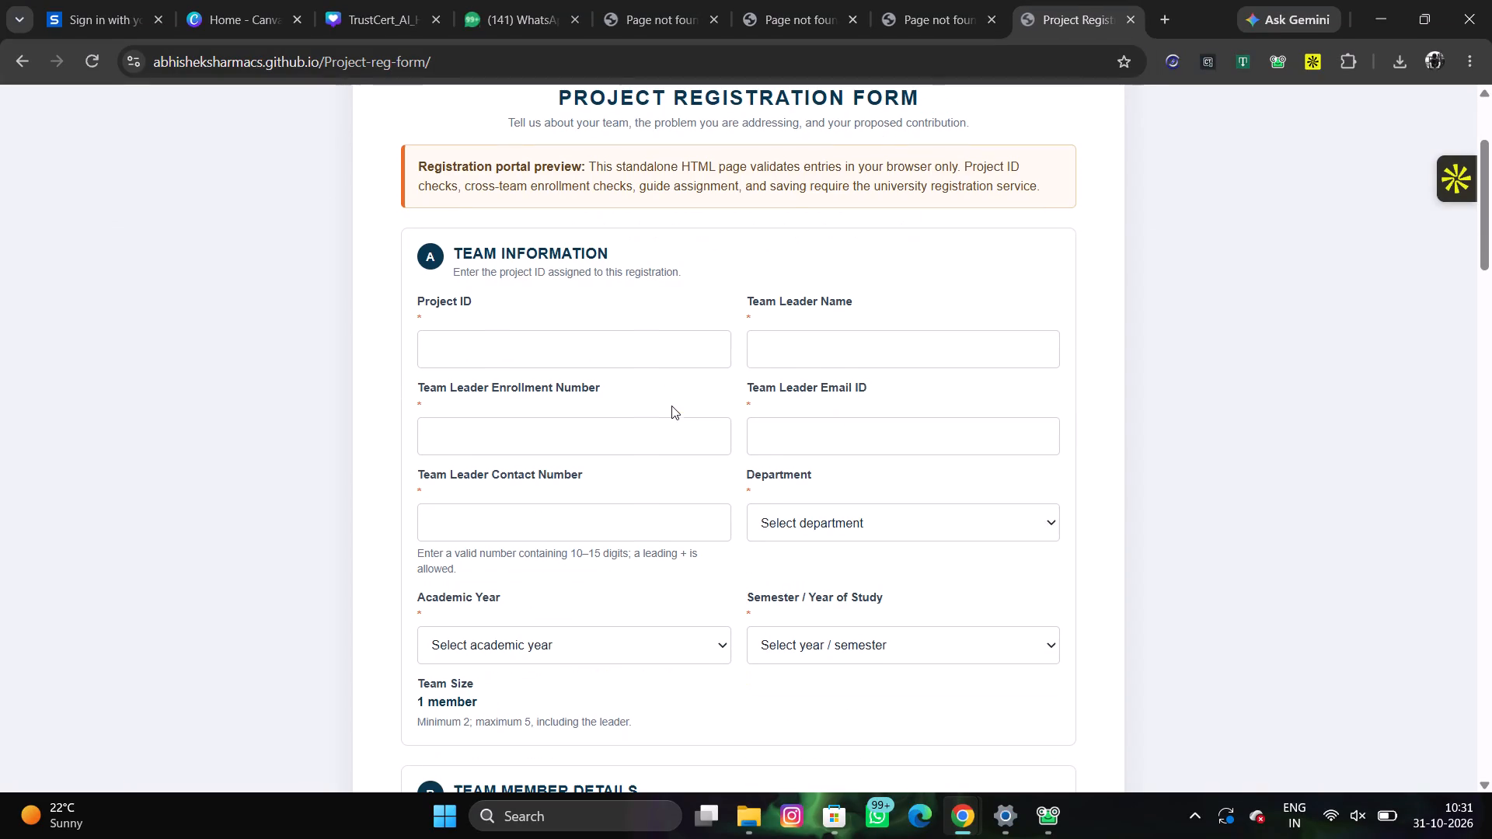
pyautogui.scroll(-1, 671, 406)
pyautogui.click(570, 333)
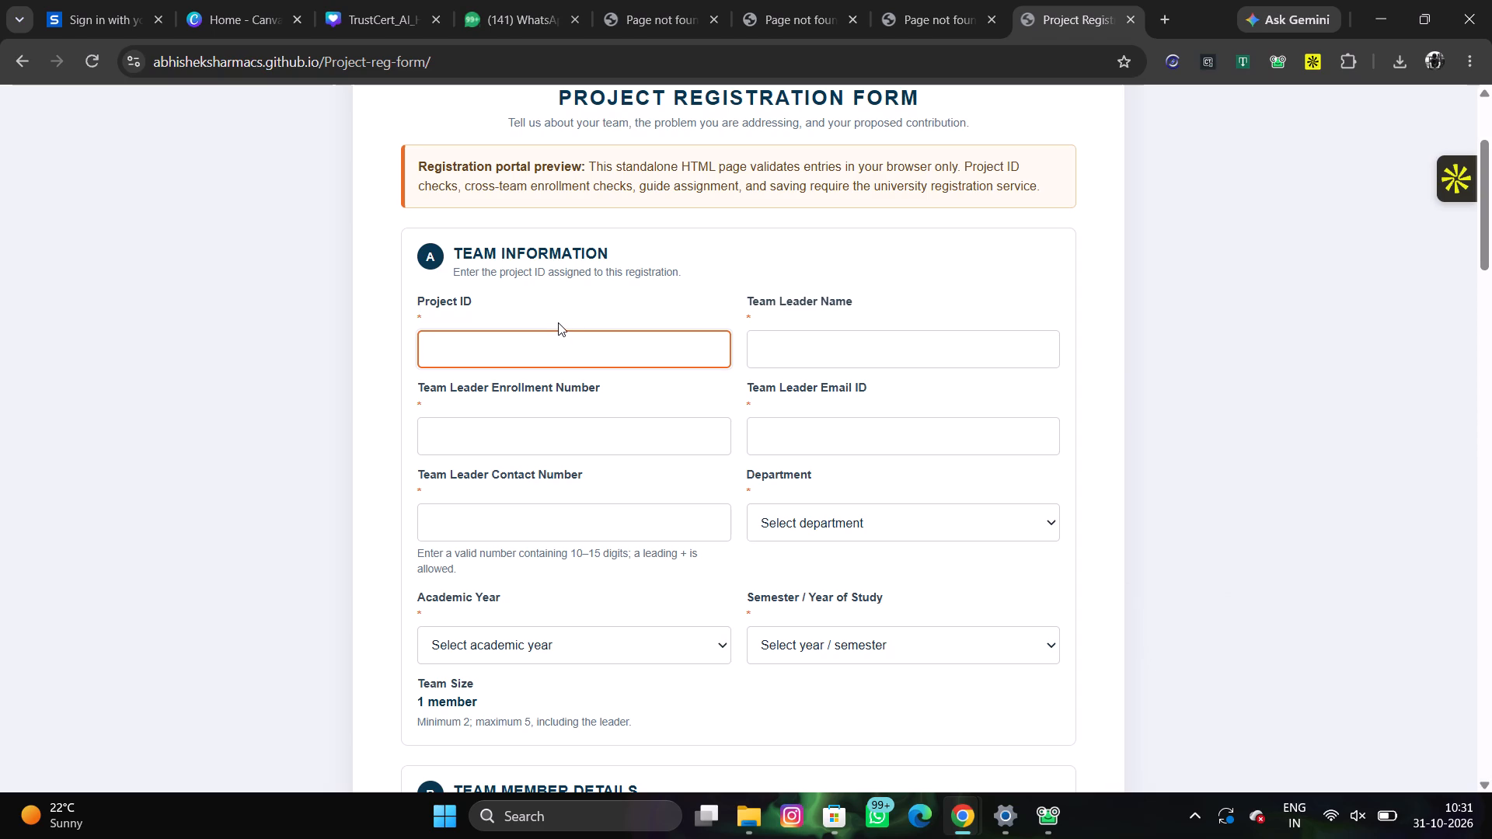
pyautogui.click(594, 348)
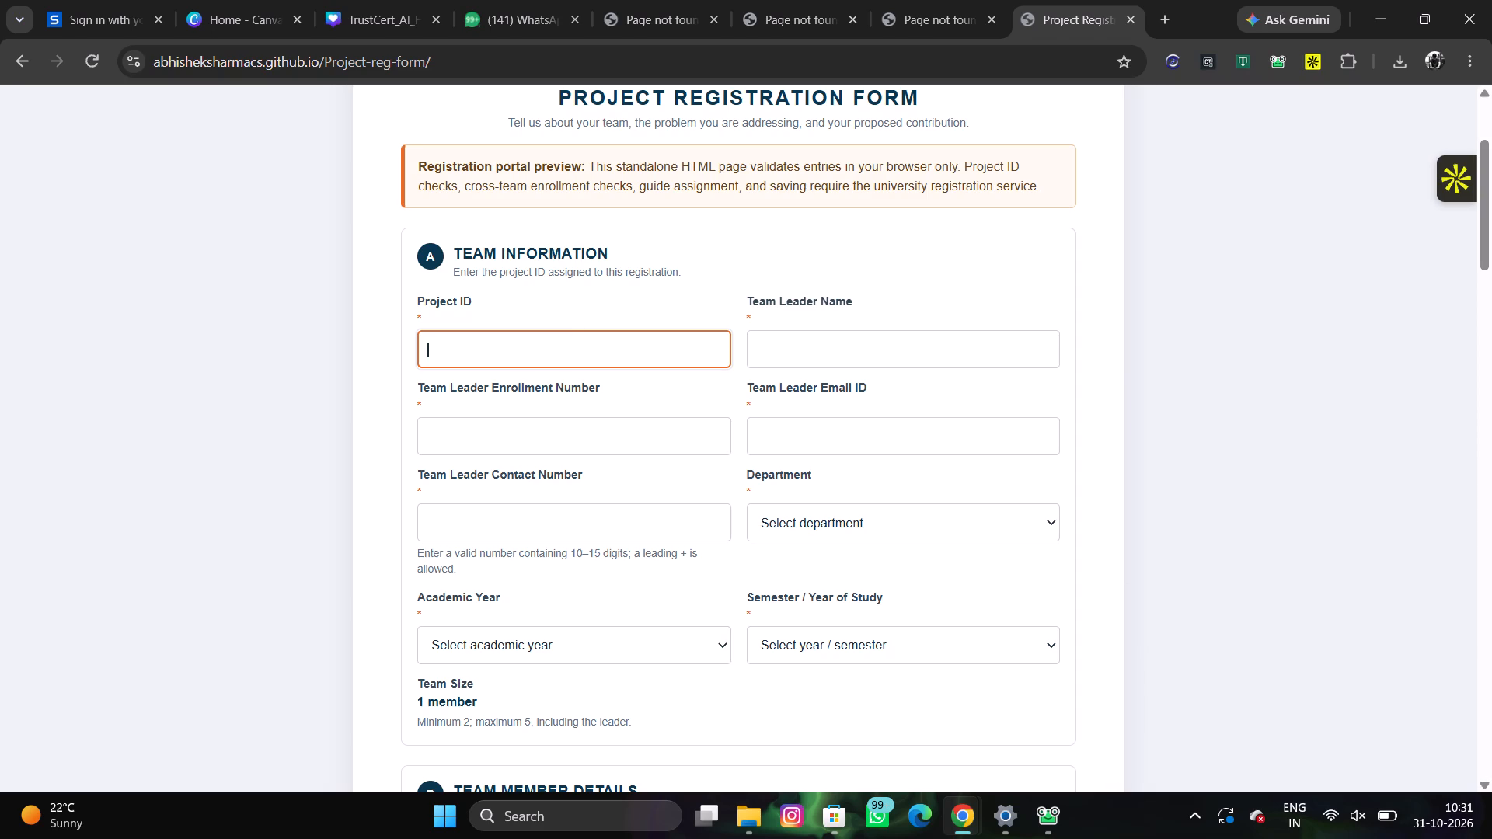
pyautogui.click(577, 344)
pyautogui.moveTo(592, 346); pyautogui.dragTo(629, 339)
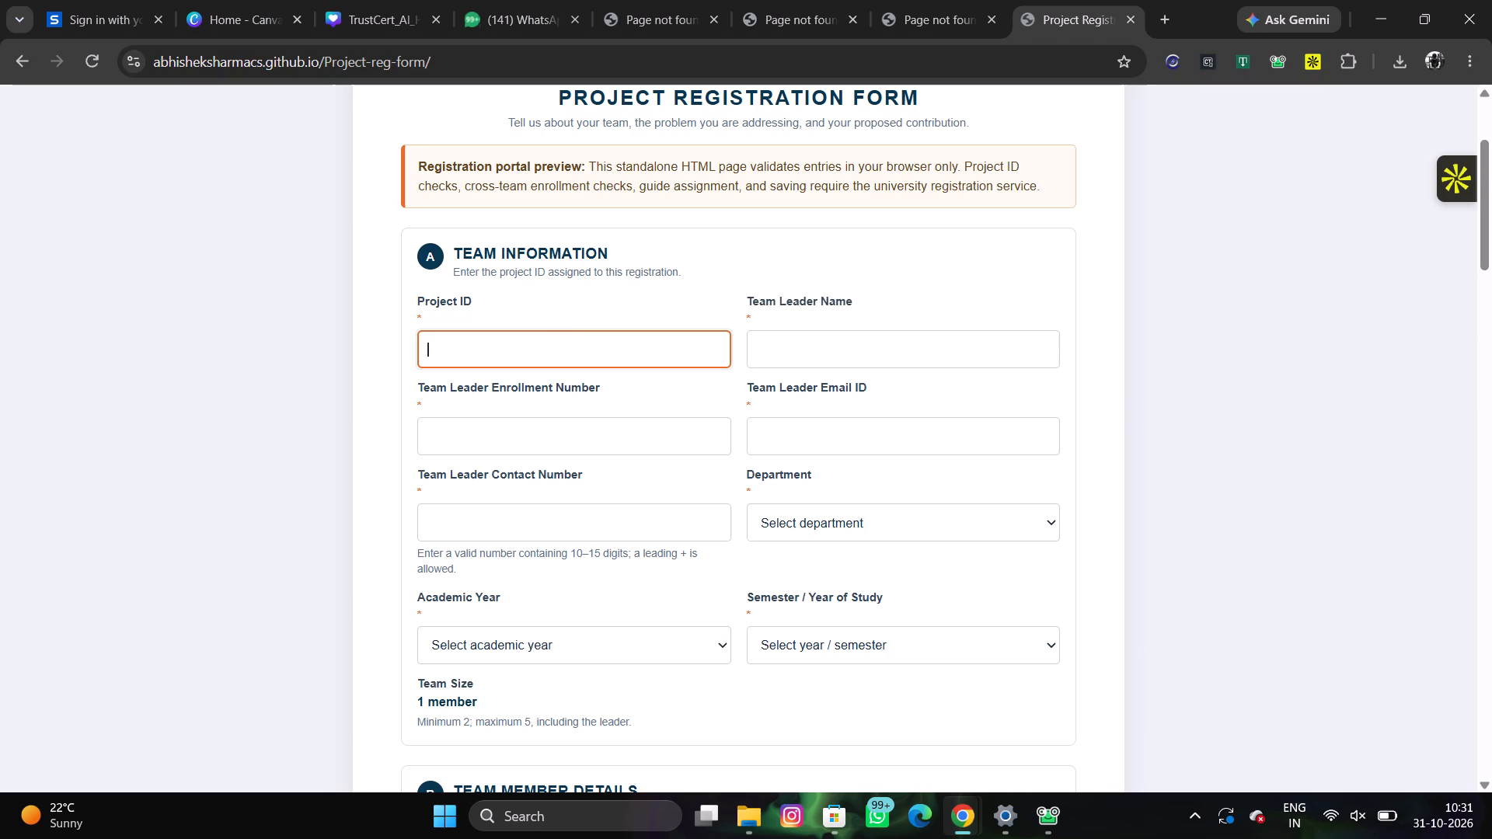
pyautogui.moveTo(629, 339); pyautogui.dragTo(629, 339)
pyautogui.click(629, 339)
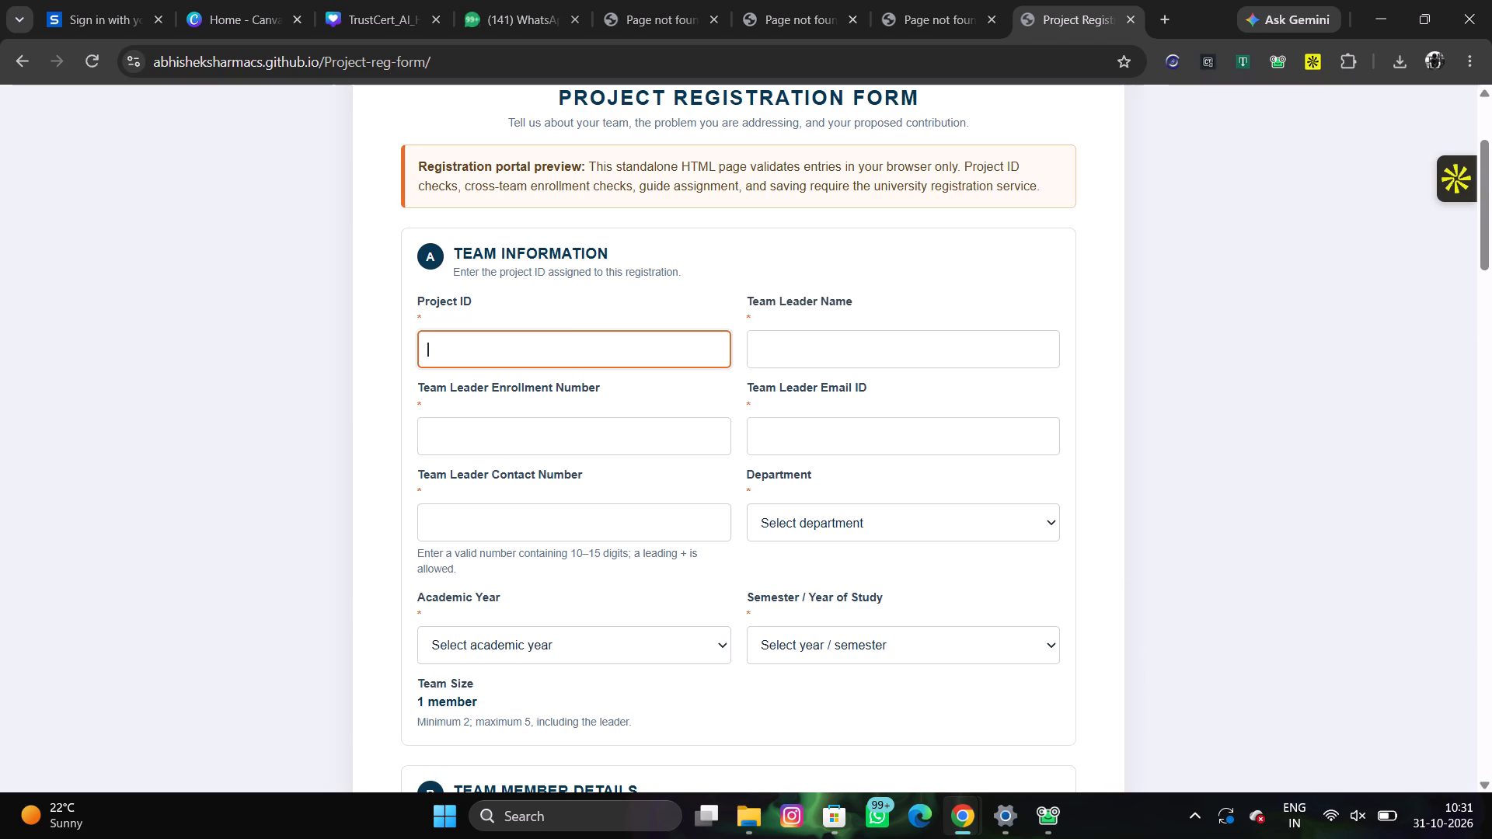
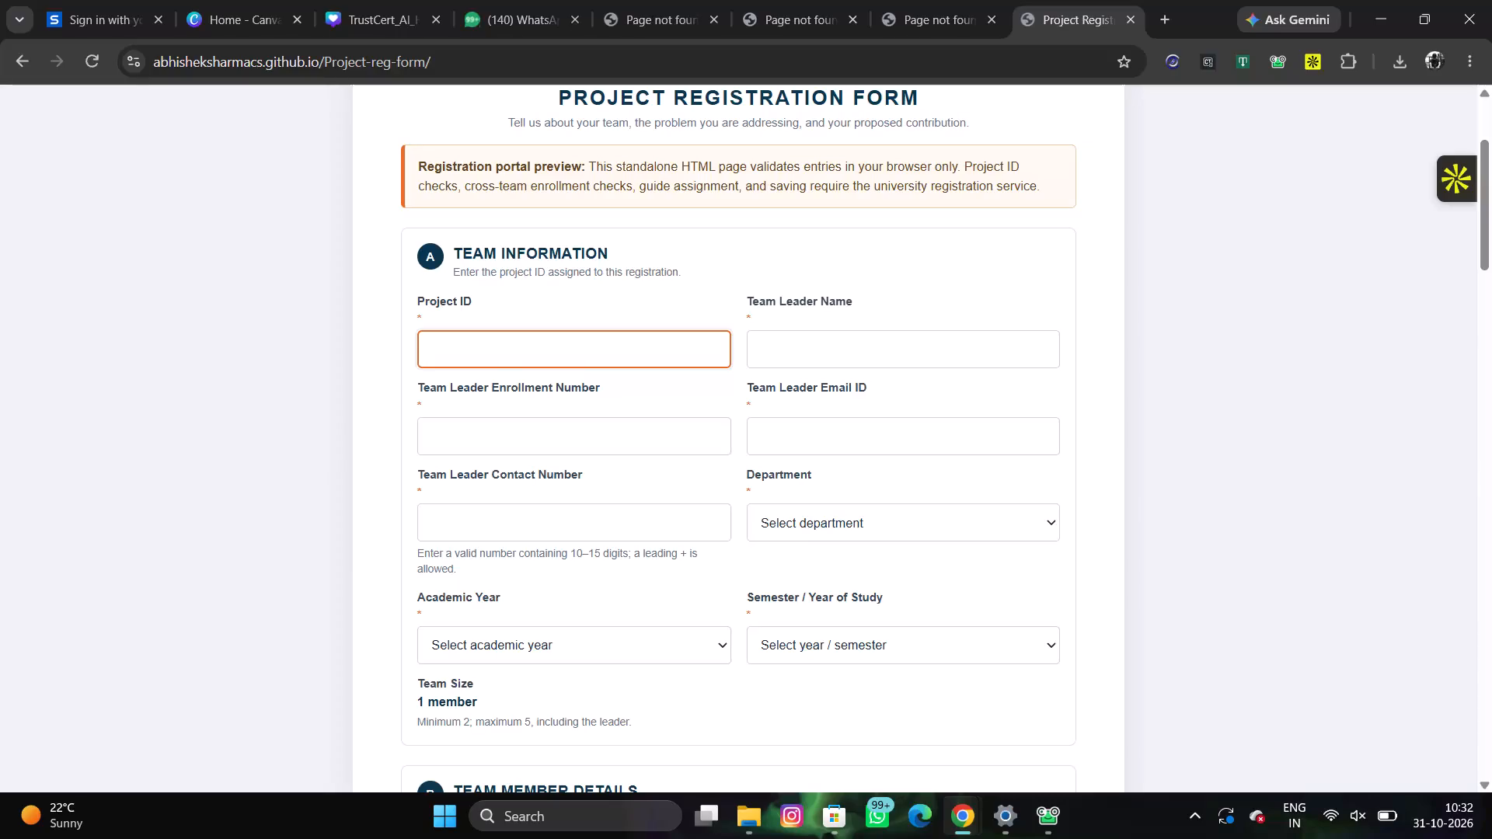
# Enter the team leader's full name in the Team Leader Name field of the Team Information section.
pyautogui.click(781, 338)
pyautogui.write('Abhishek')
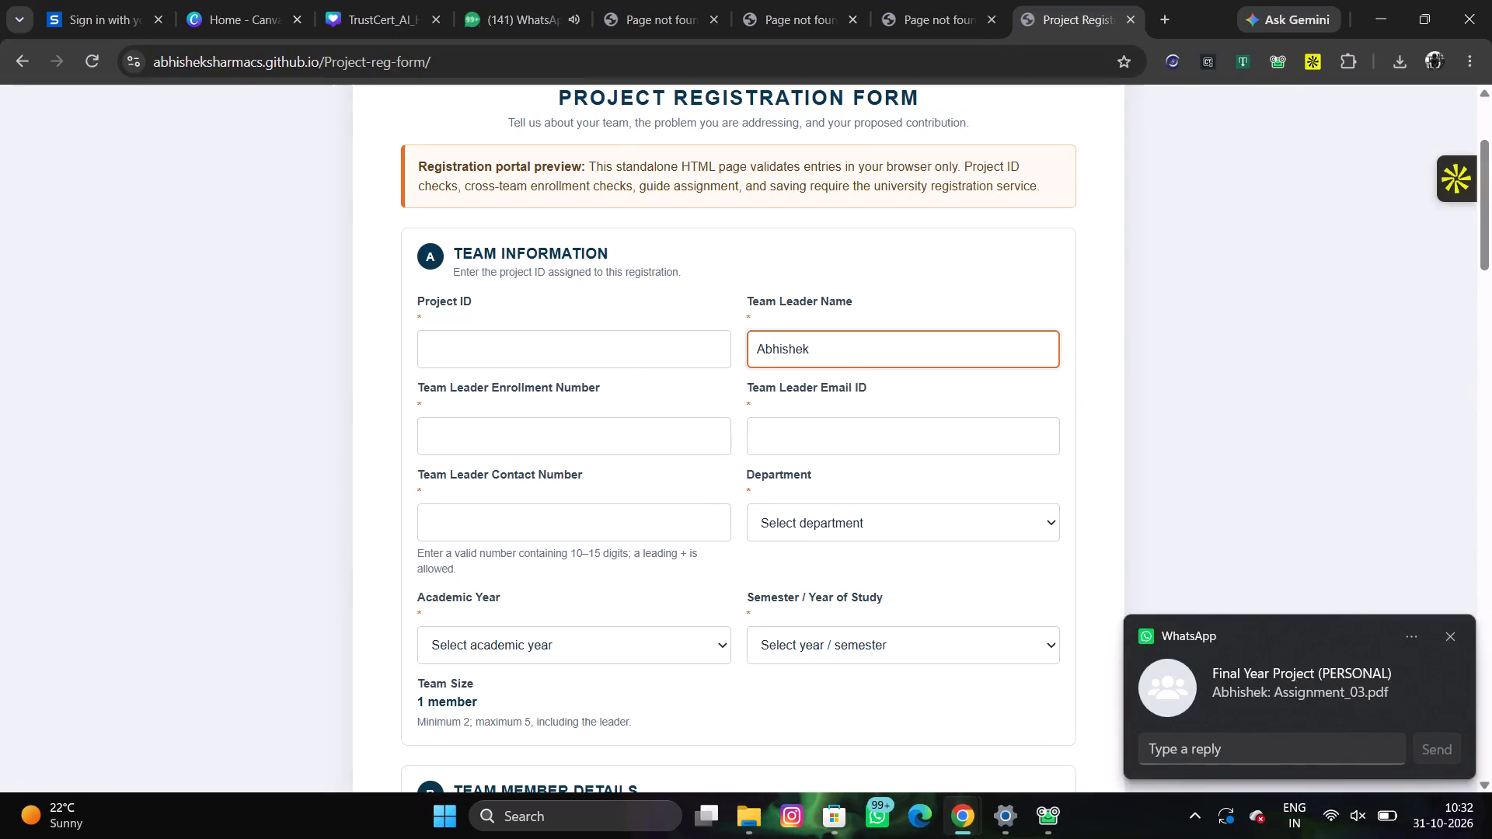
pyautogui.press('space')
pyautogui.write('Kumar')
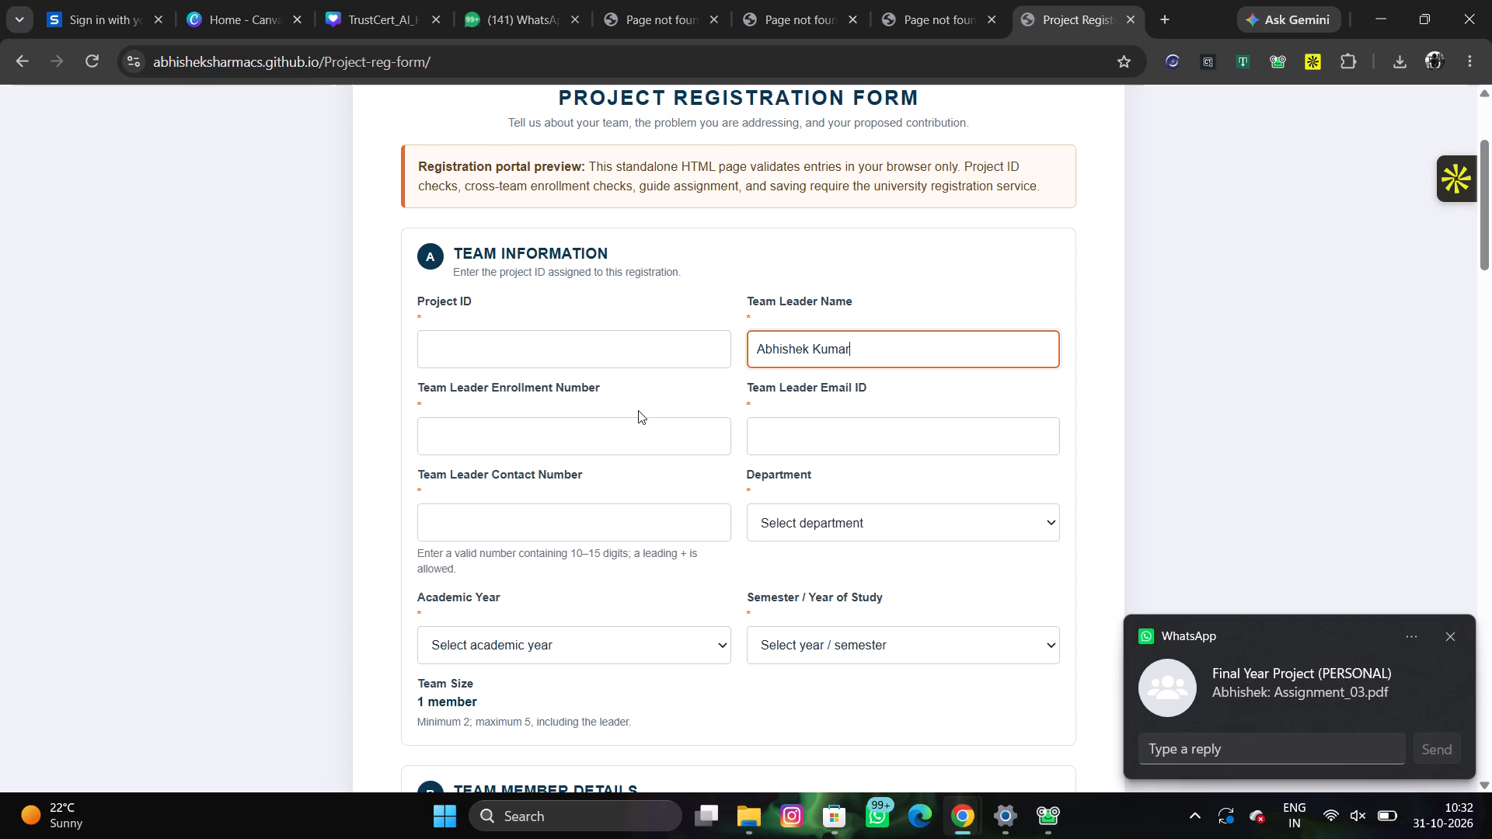
# Look through the registration form down to the Faculty Guide Verification & Approval and Panel Marking sections, and return to Team Information.
pyautogui.click(615, 426)
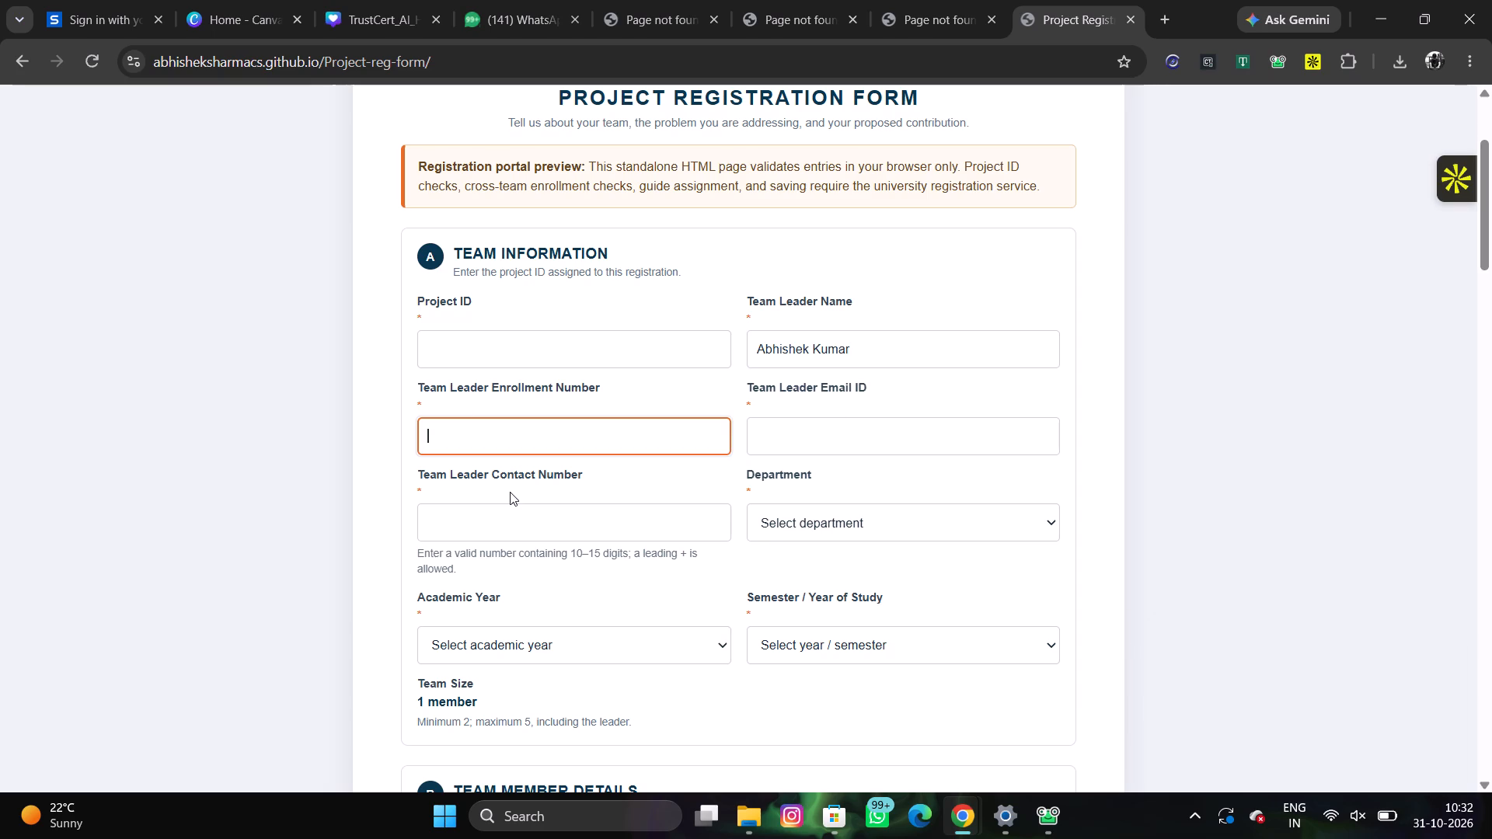
pyautogui.scroll(-19, 510, 492)
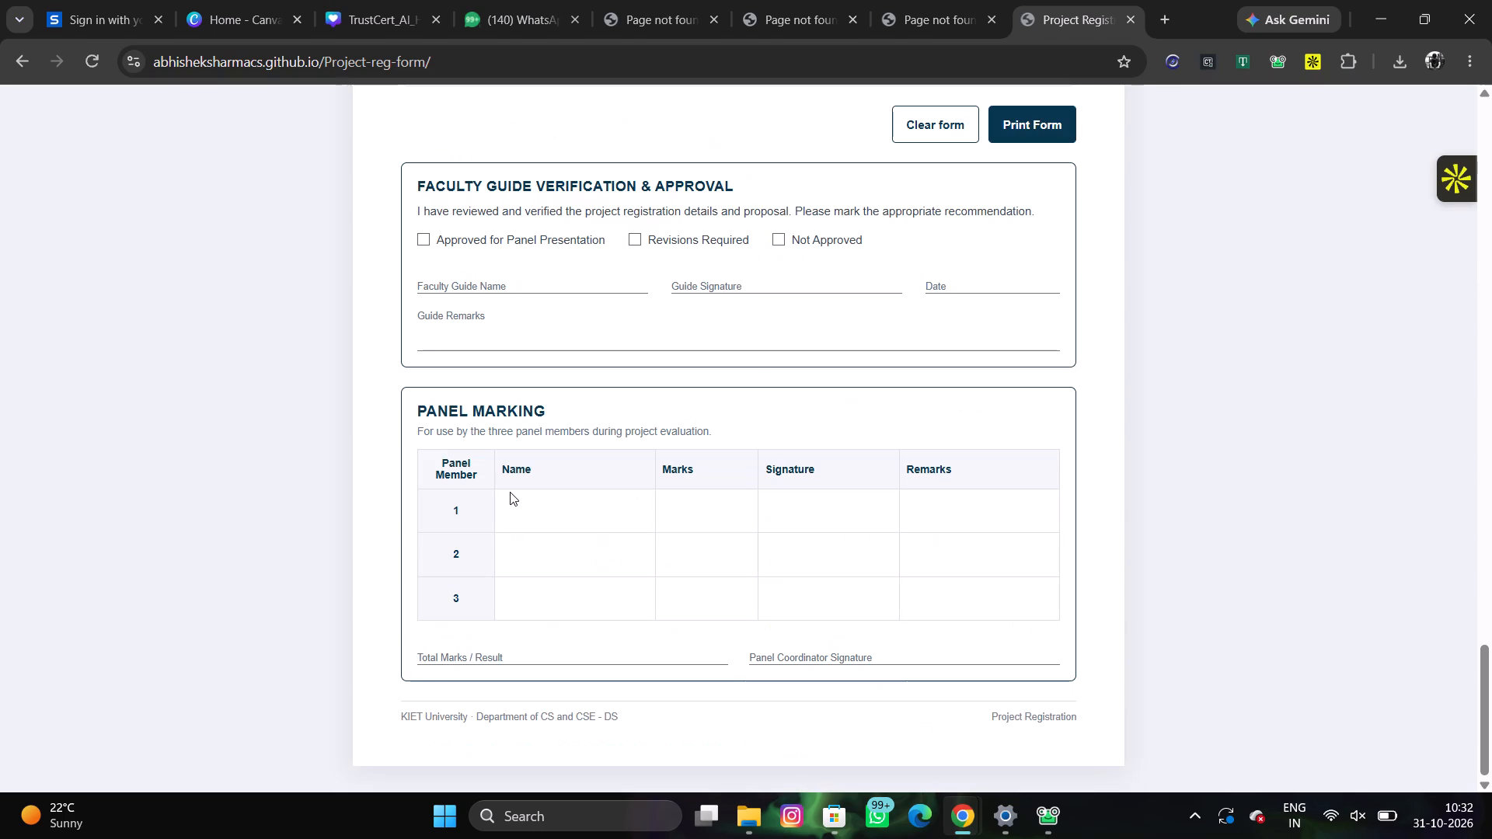
pyautogui.click(565, 516)
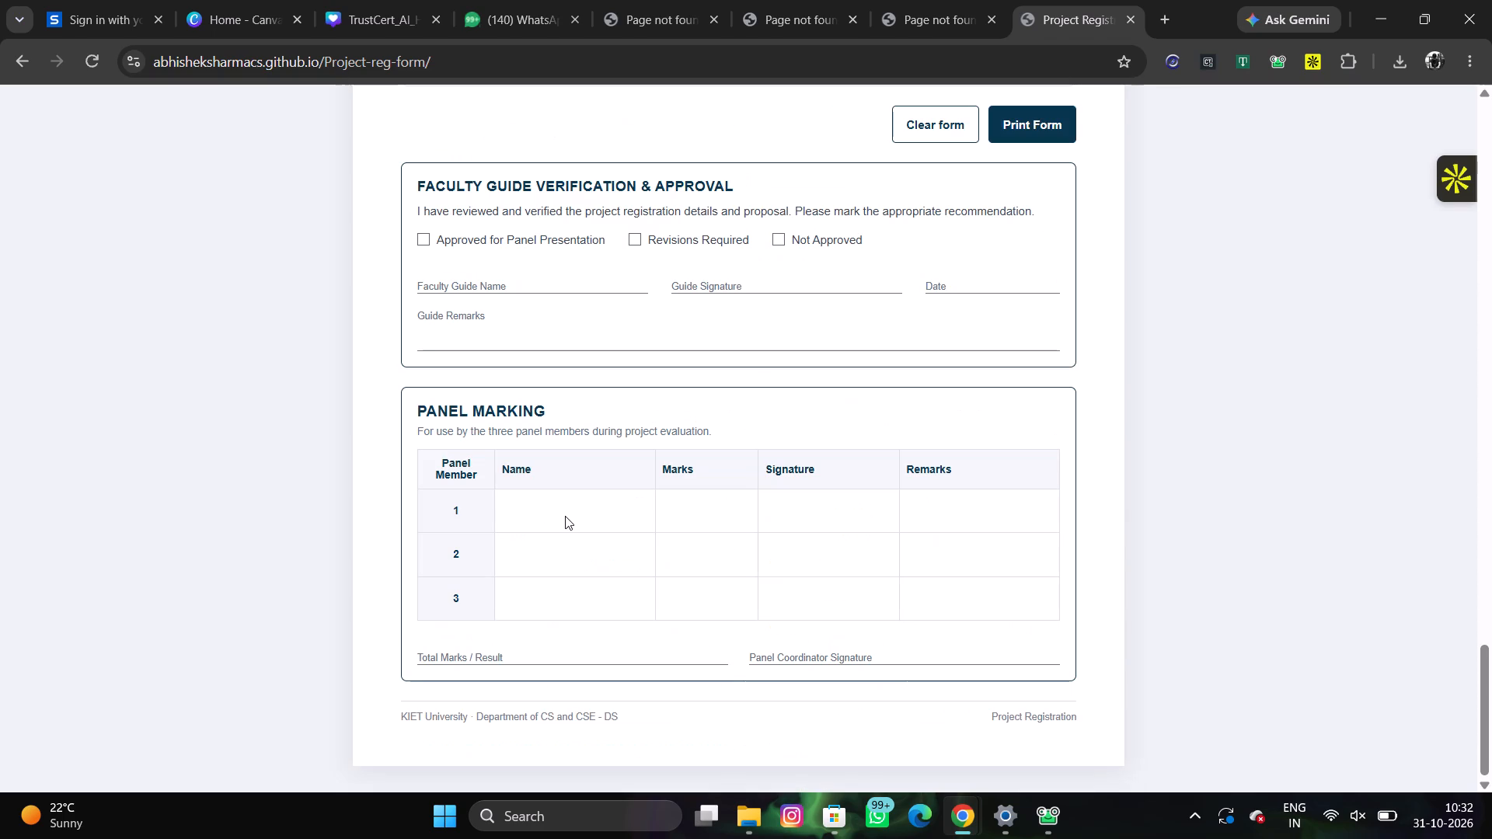
pyautogui.doubleClick(565, 516)
pyautogui.scroll(18, 547, 552)
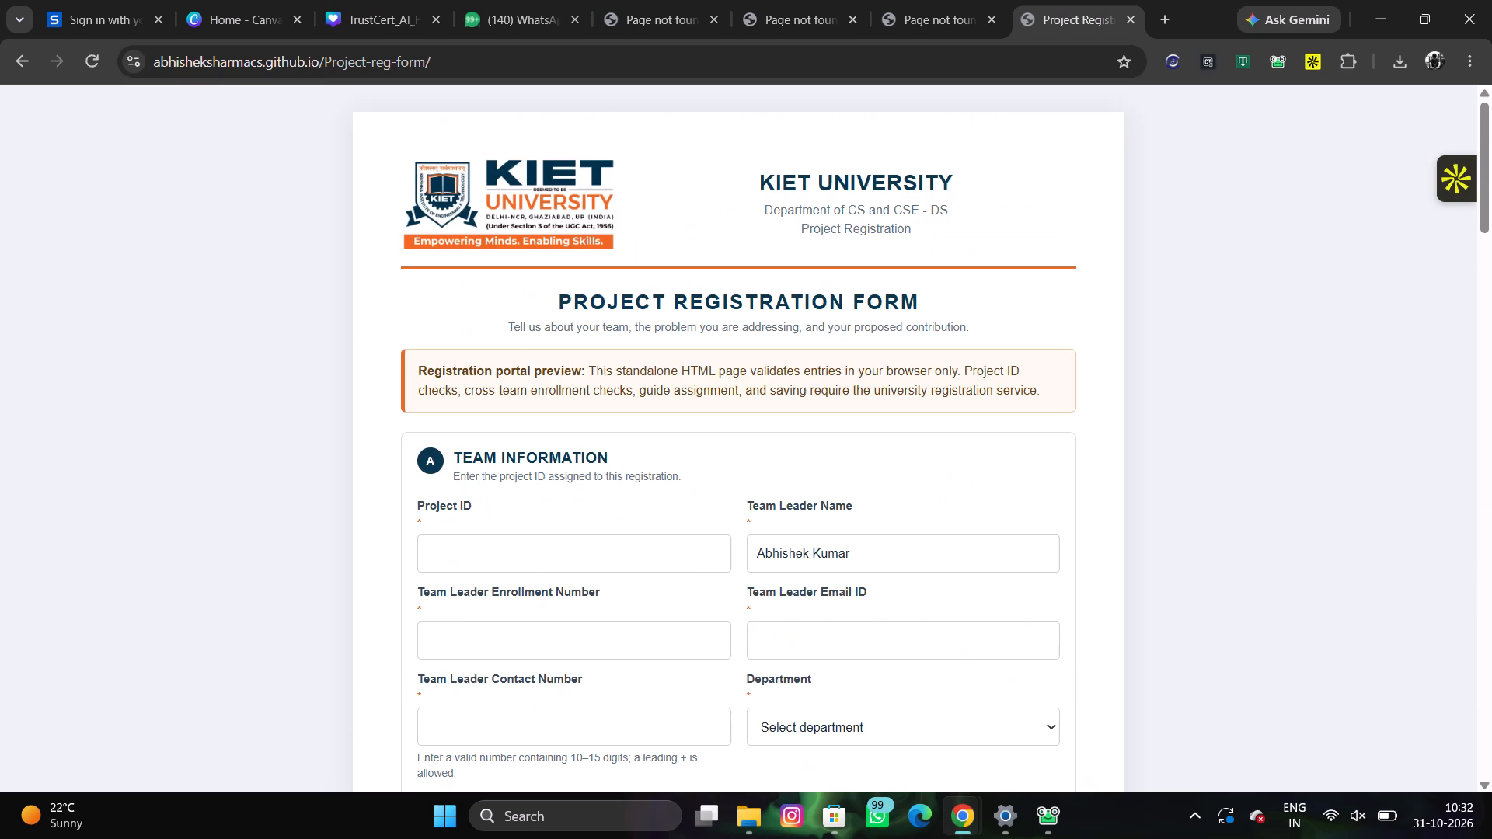
pyautogui.scroll(-14, 547, 552)
pyautogui.scroll(7, 547, 552)
pyautogui.scroll(-9, 547, 552)
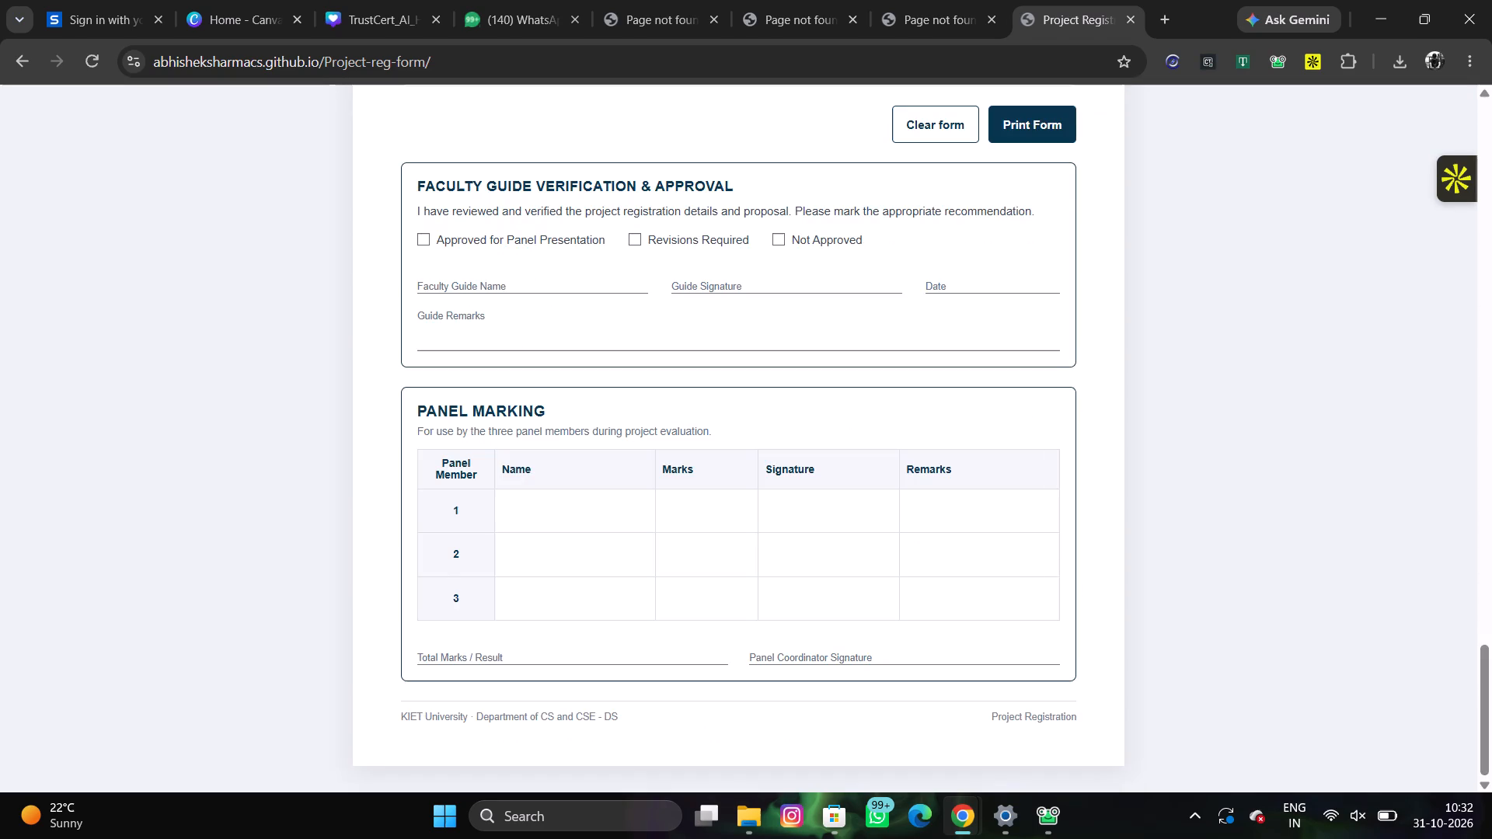
pyautogui.scroll(20, 547, 552)
pyautogui.scroll(4, 547, 552)
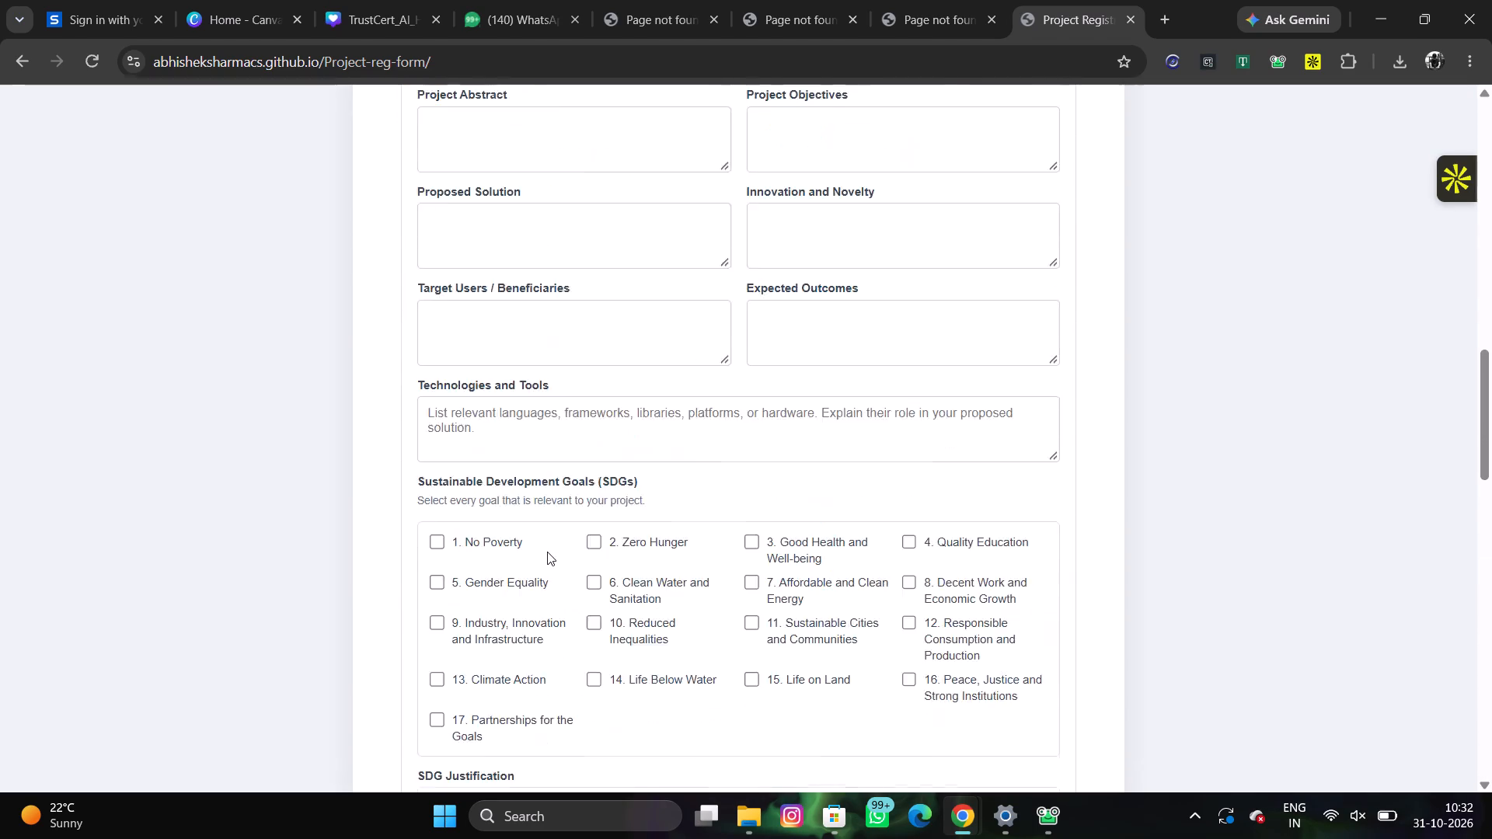
pyautogui.scroll(12, 547, 552)
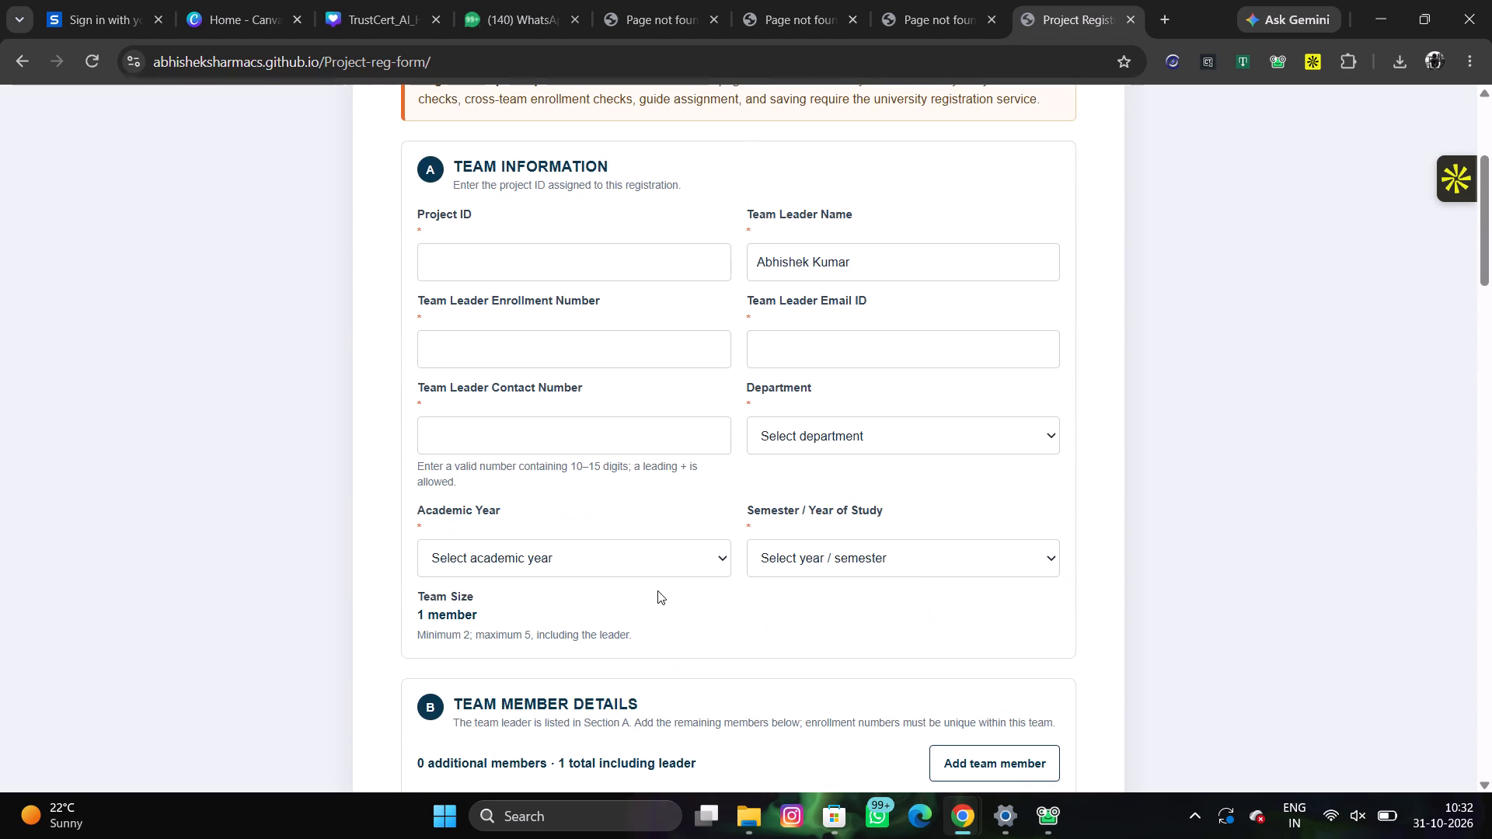
# Enter the team leader's enrollment number in the Team Leader Enrollment Number field.
pyautogui.click(497, 634)
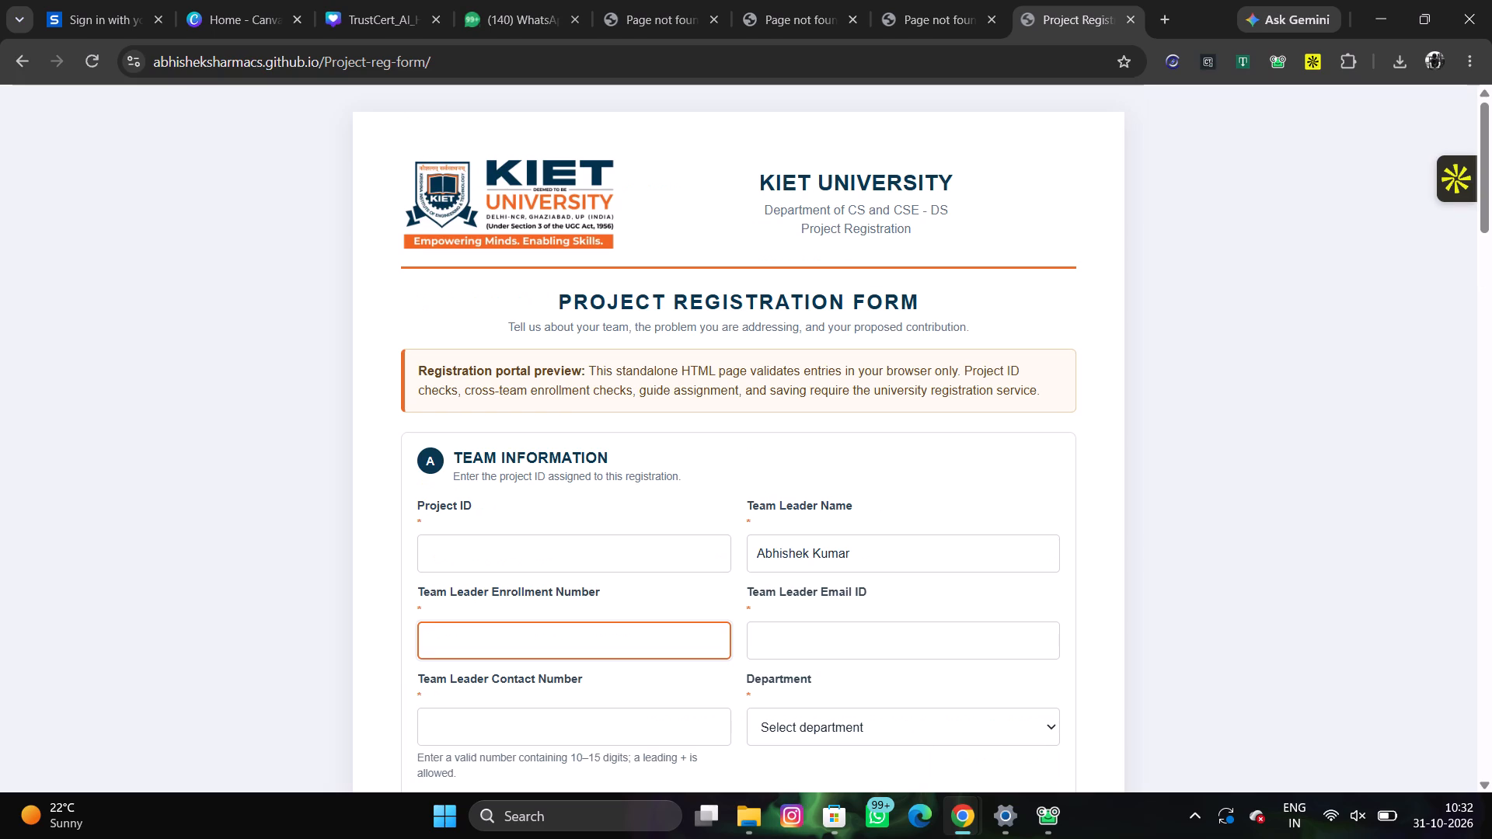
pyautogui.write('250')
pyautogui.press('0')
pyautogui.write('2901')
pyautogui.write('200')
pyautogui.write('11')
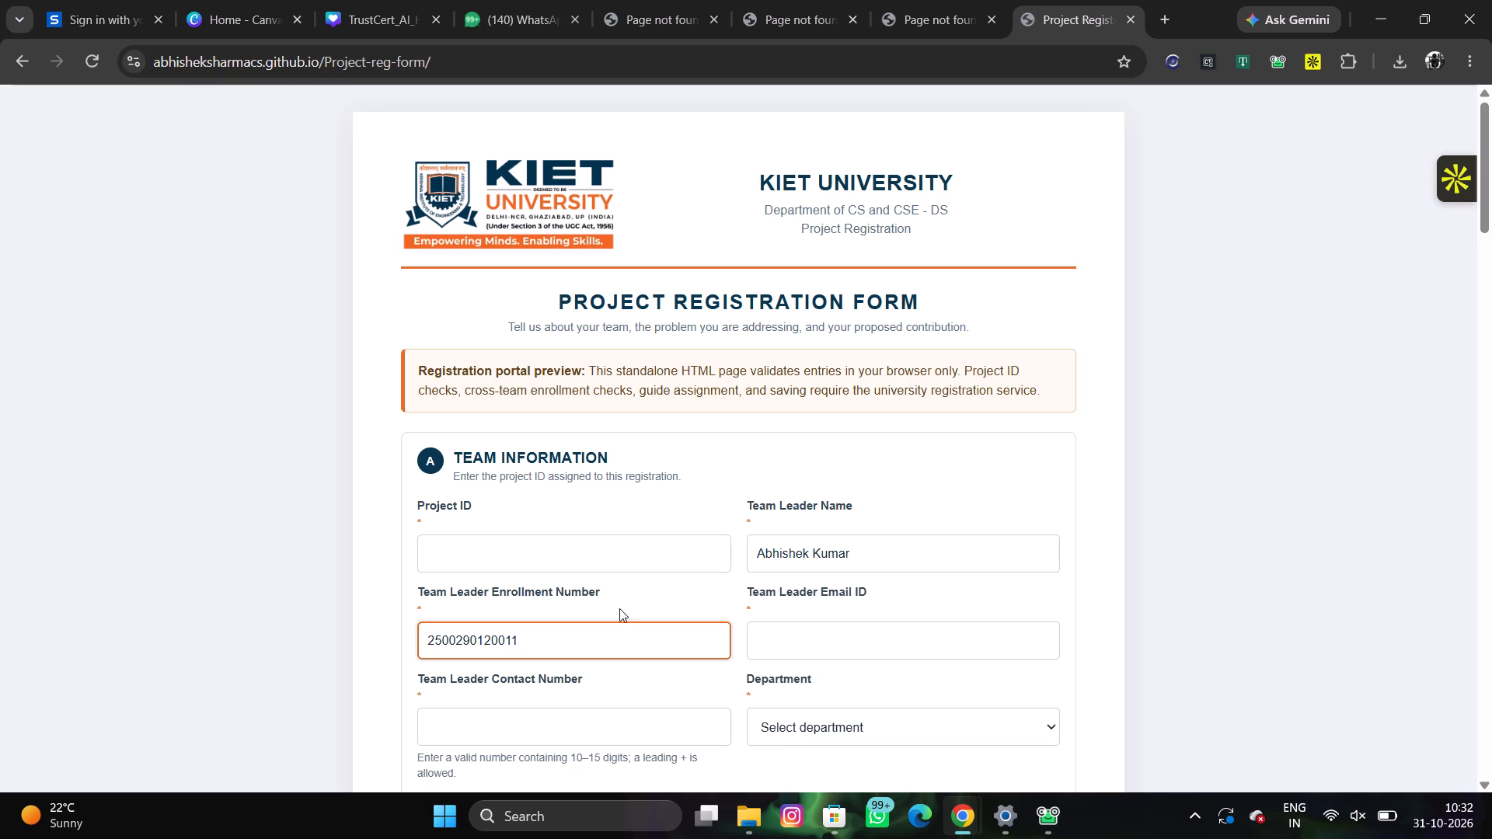
# Enter the prefix MP in the Project ID field of the Team Information section.
pyautogui.click(560, 538)
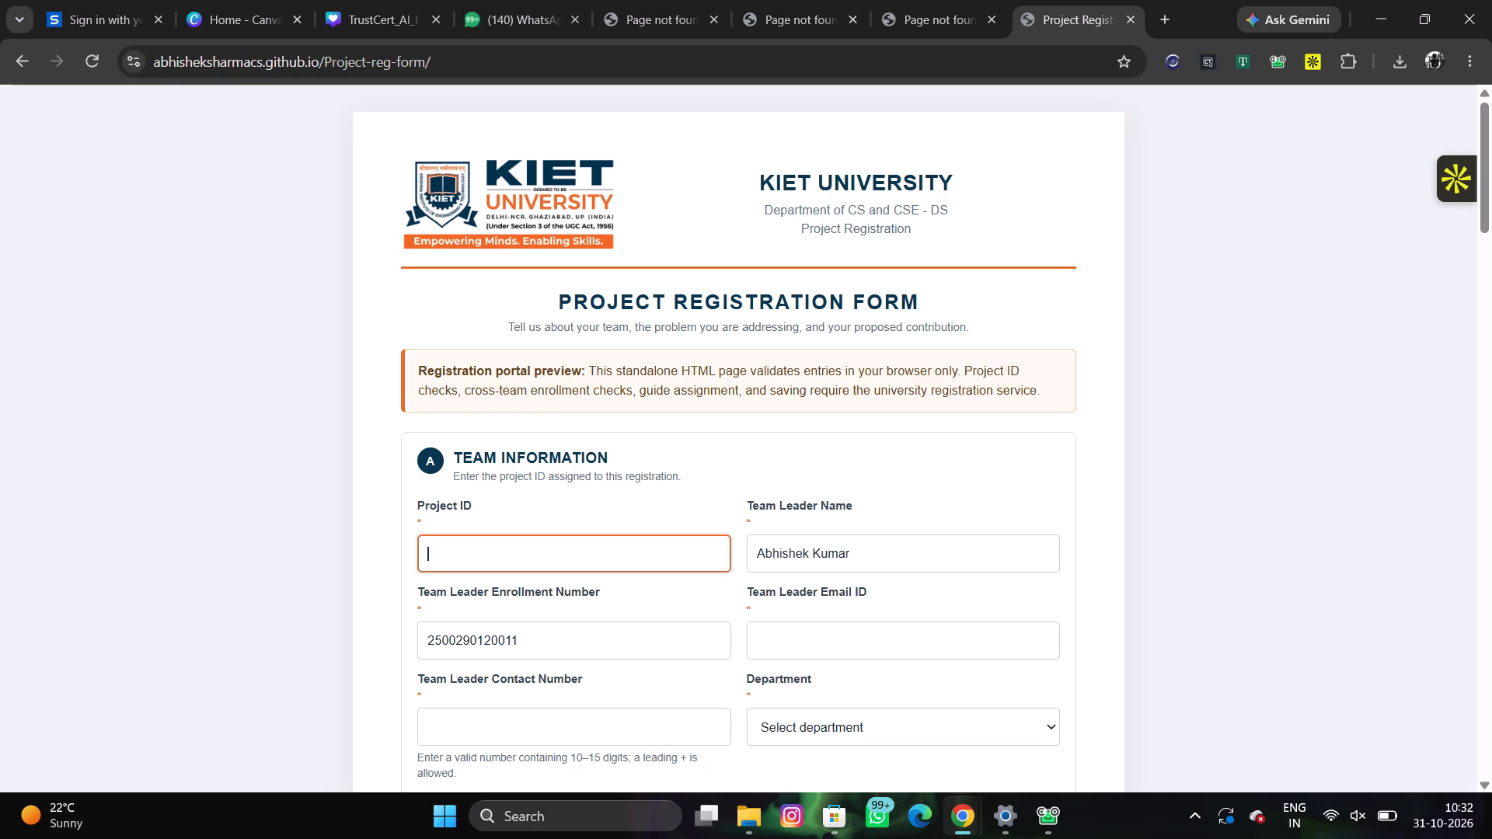
pyautogui.click(570, 548)
pyautogui.click(490, 560)
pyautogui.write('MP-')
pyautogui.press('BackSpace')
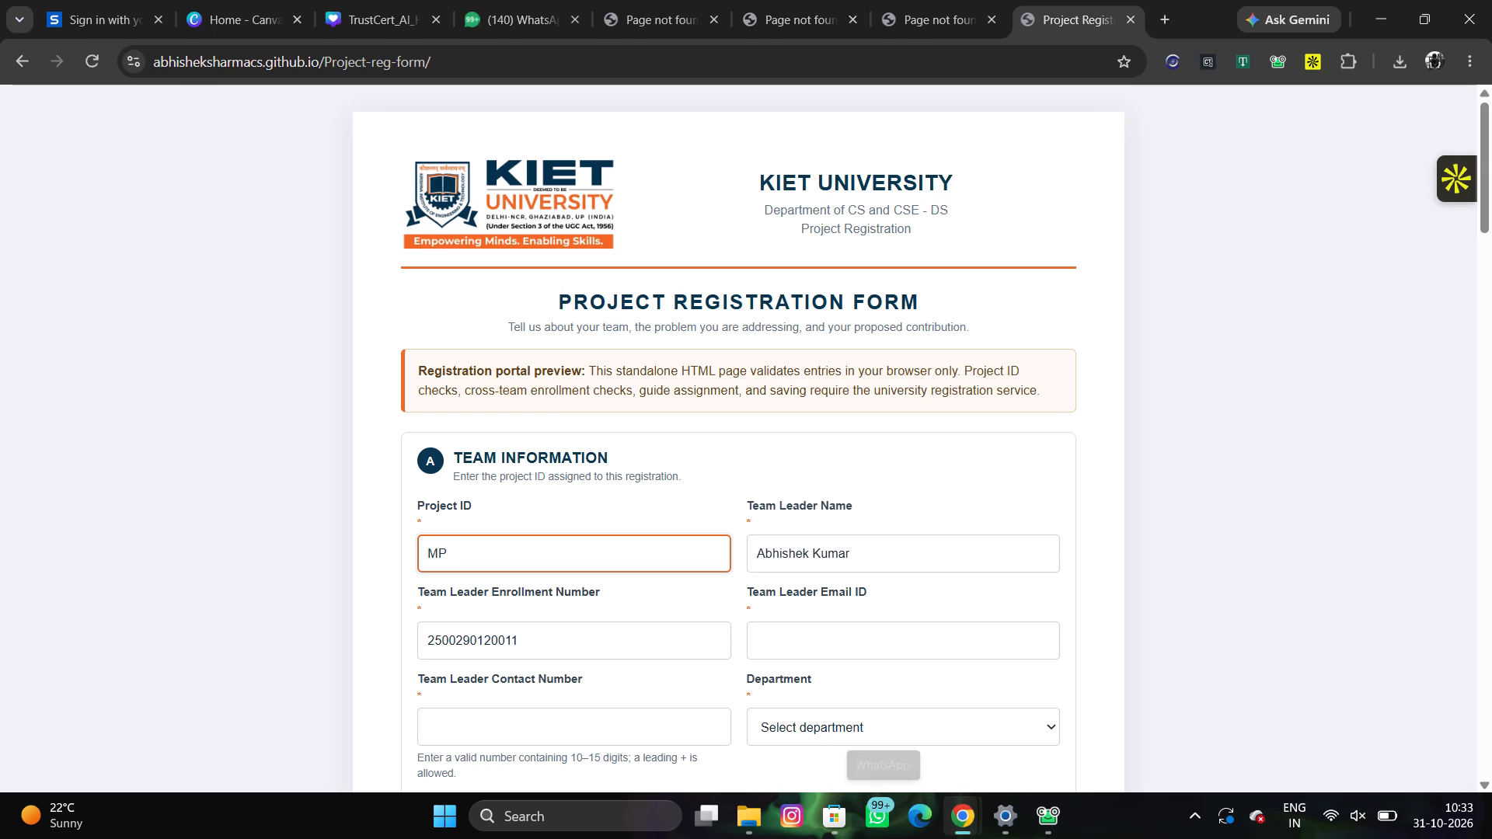
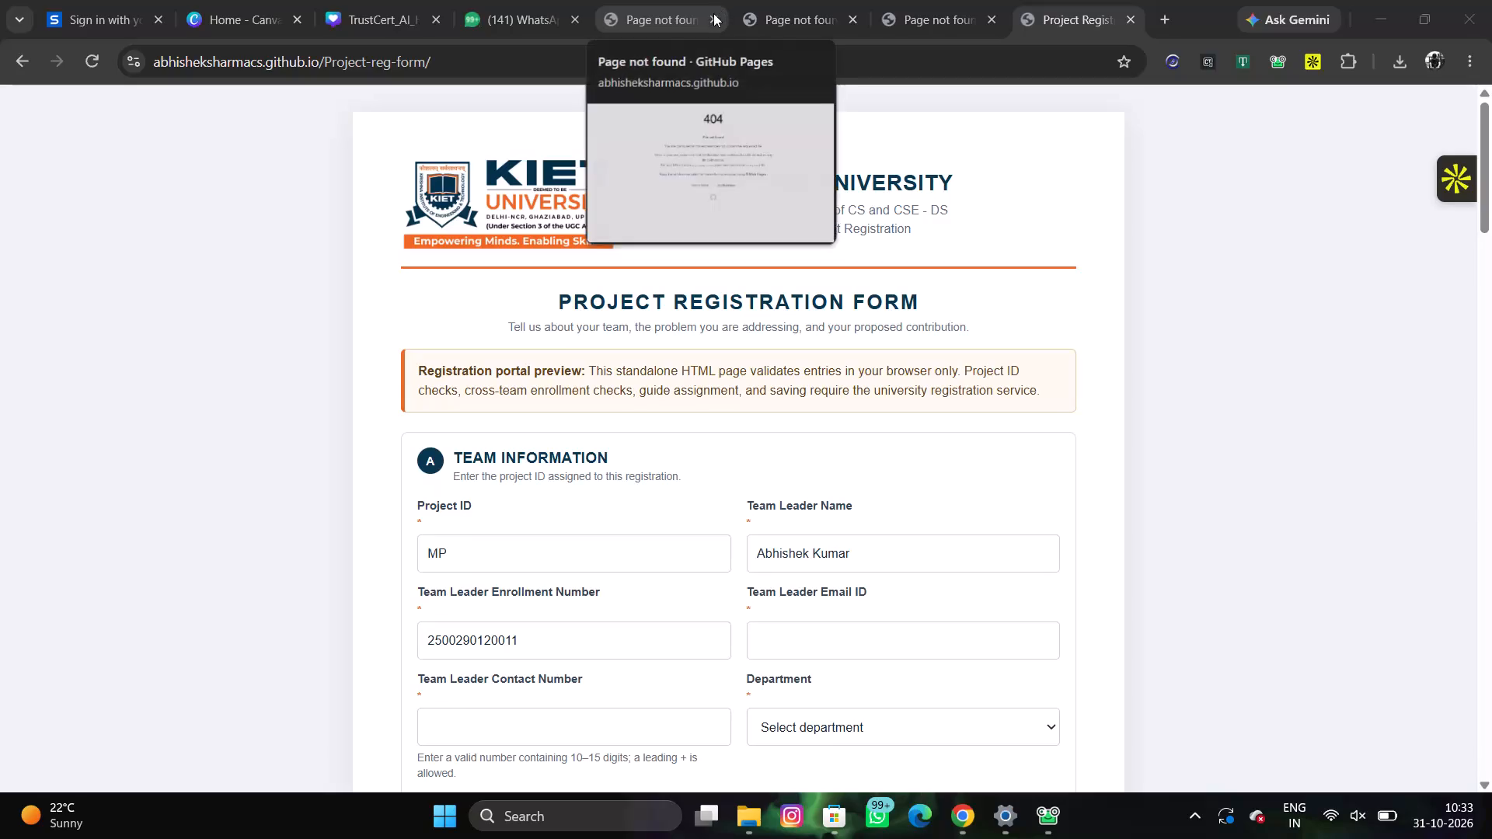
# Close the three "Page not found" GitHub Pages browser tabs, keeping the Project Registration form open.
pyautogui.click(713, 13)
pyautogui.click(713, 13)
pyautogui.click(713, 13)
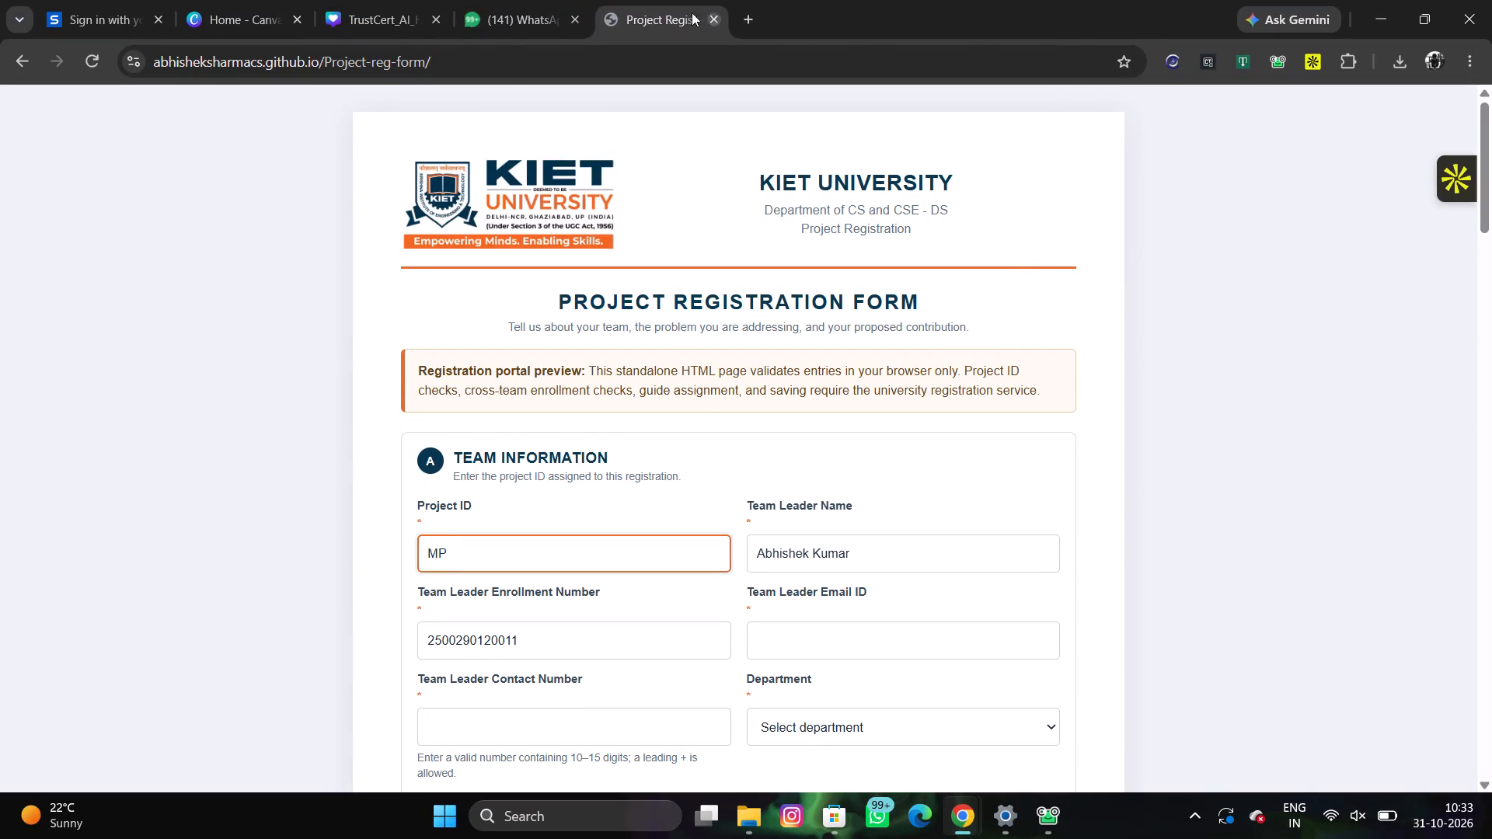
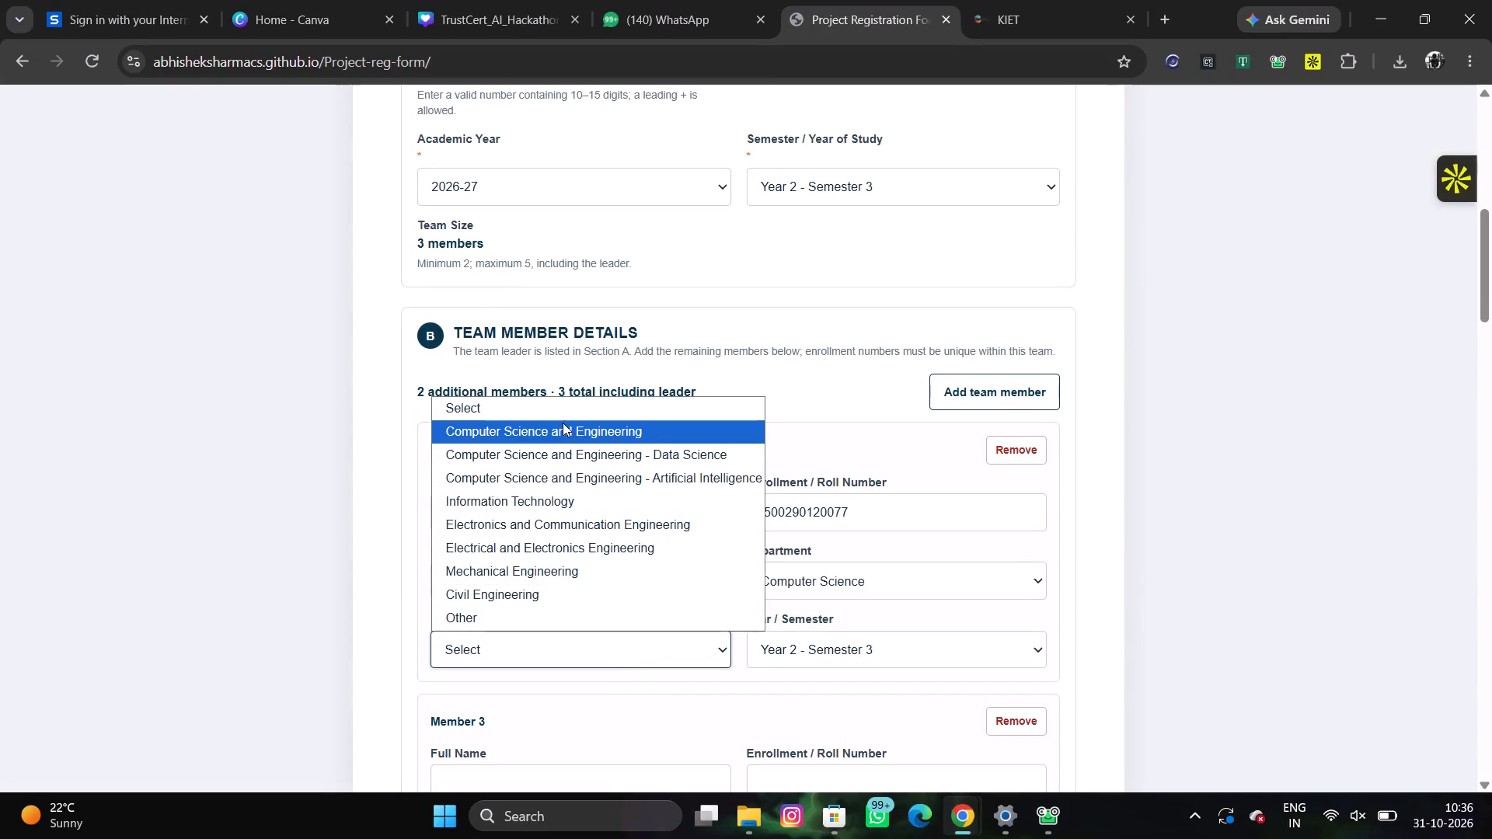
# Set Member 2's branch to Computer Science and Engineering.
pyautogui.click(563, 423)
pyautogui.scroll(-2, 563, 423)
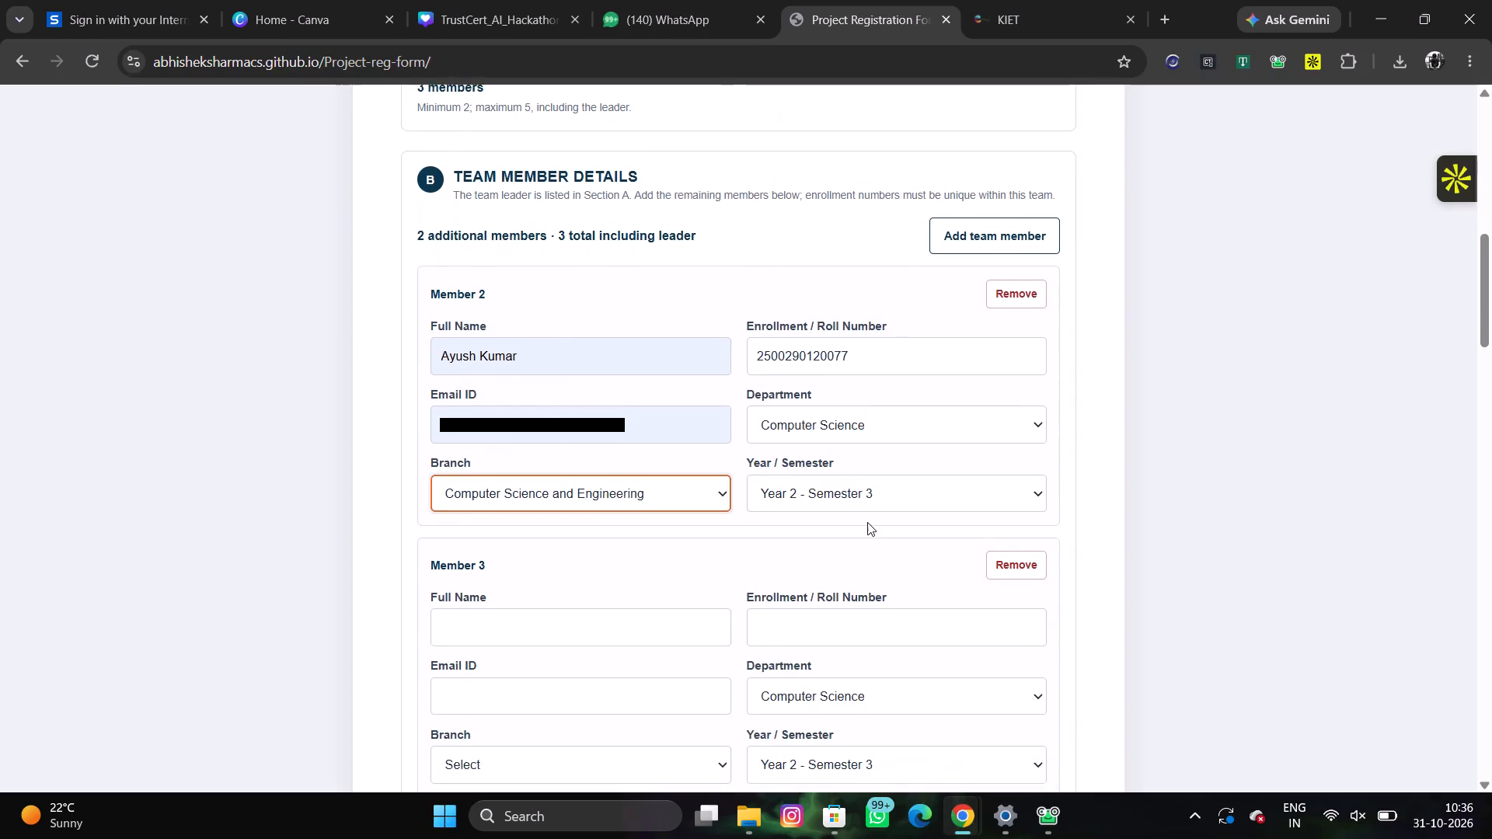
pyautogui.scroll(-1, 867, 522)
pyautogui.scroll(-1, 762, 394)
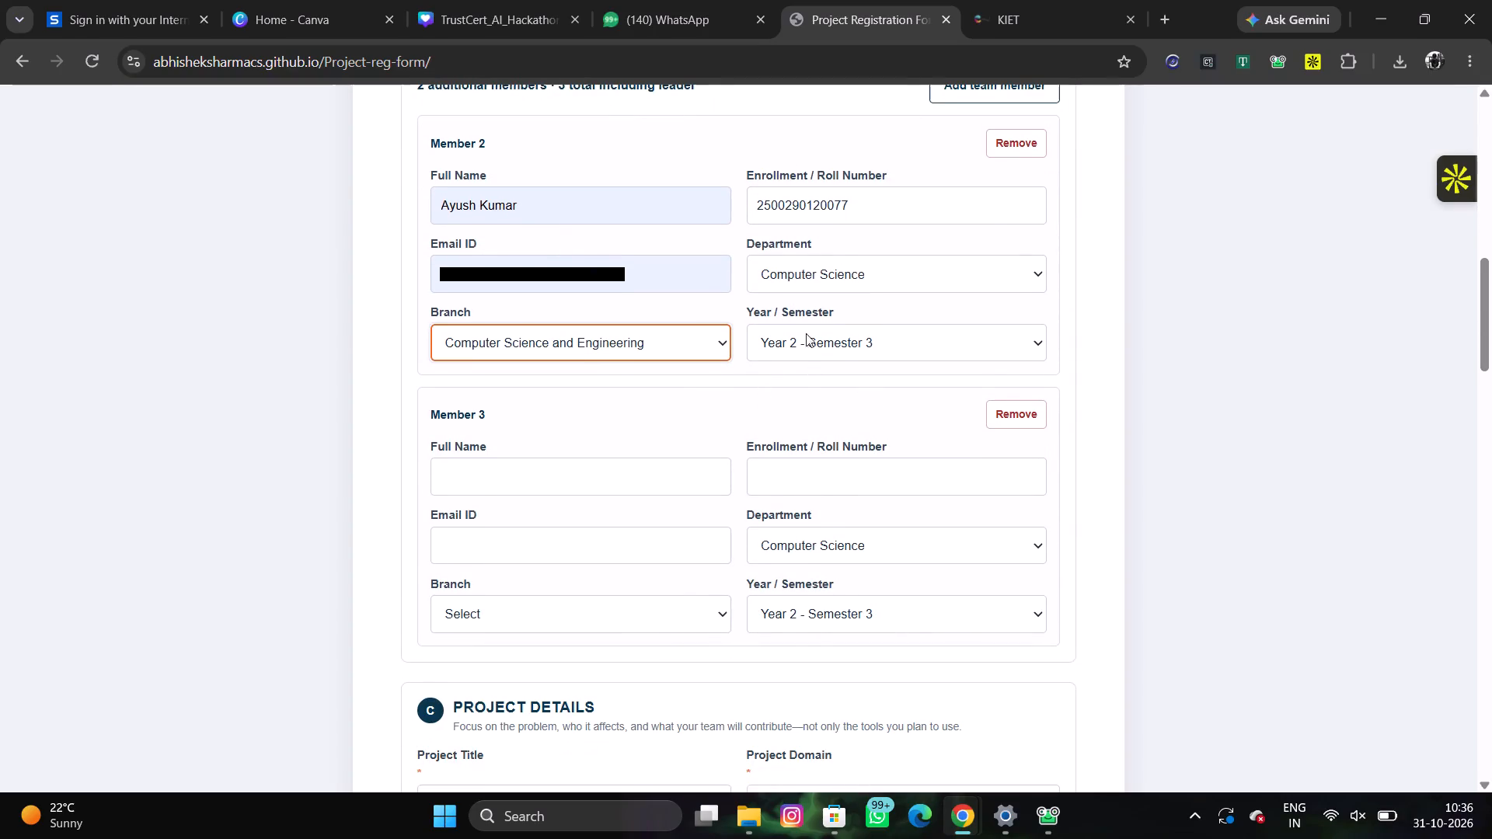
# Change Member 2's branch to Other, keeping the year and semester at Year 2 - Semester 3.
pyautogui.click(694, 332)
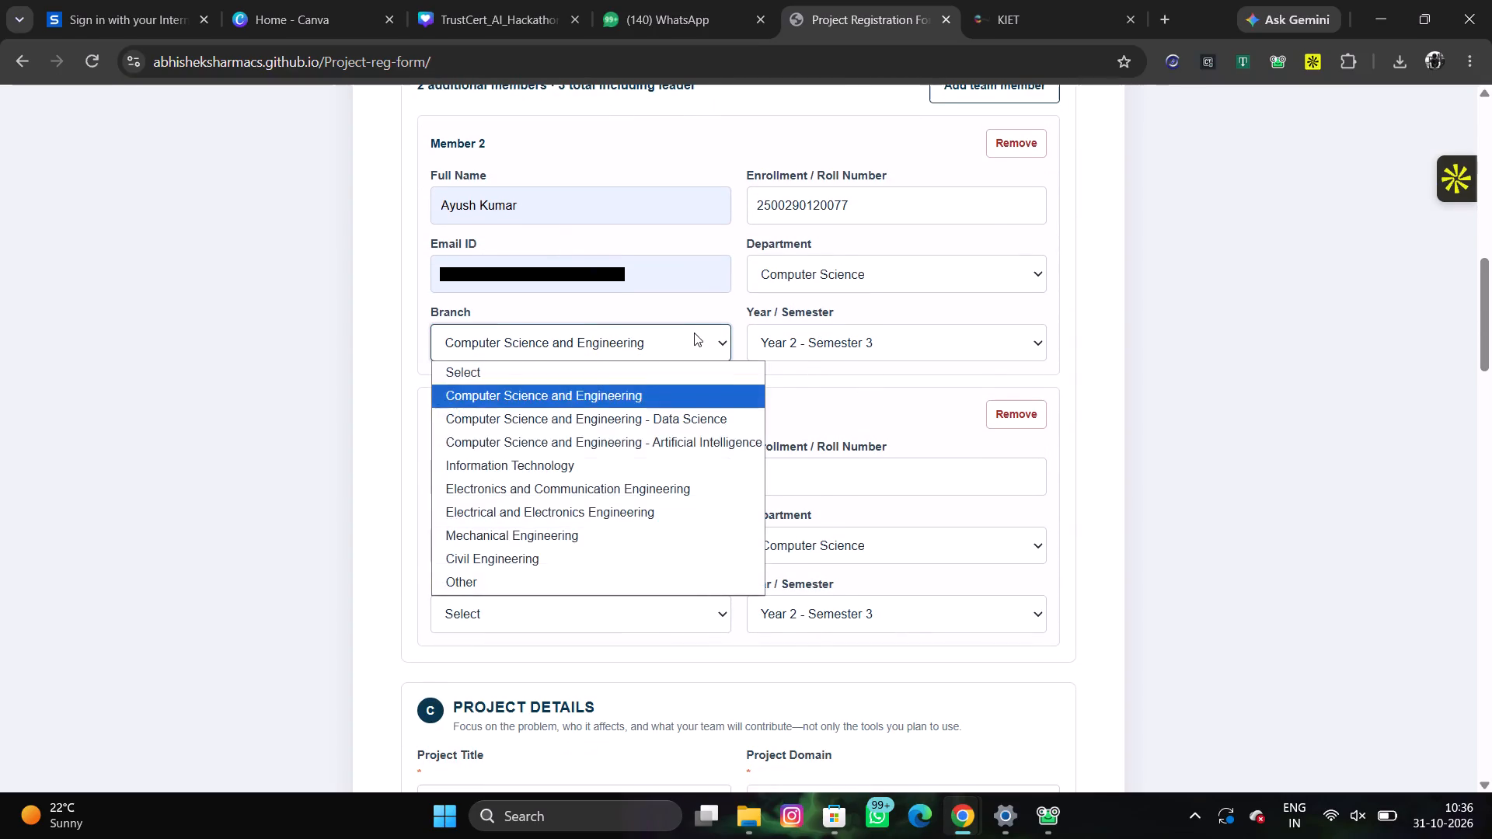
pyautogui.click(546, 580)
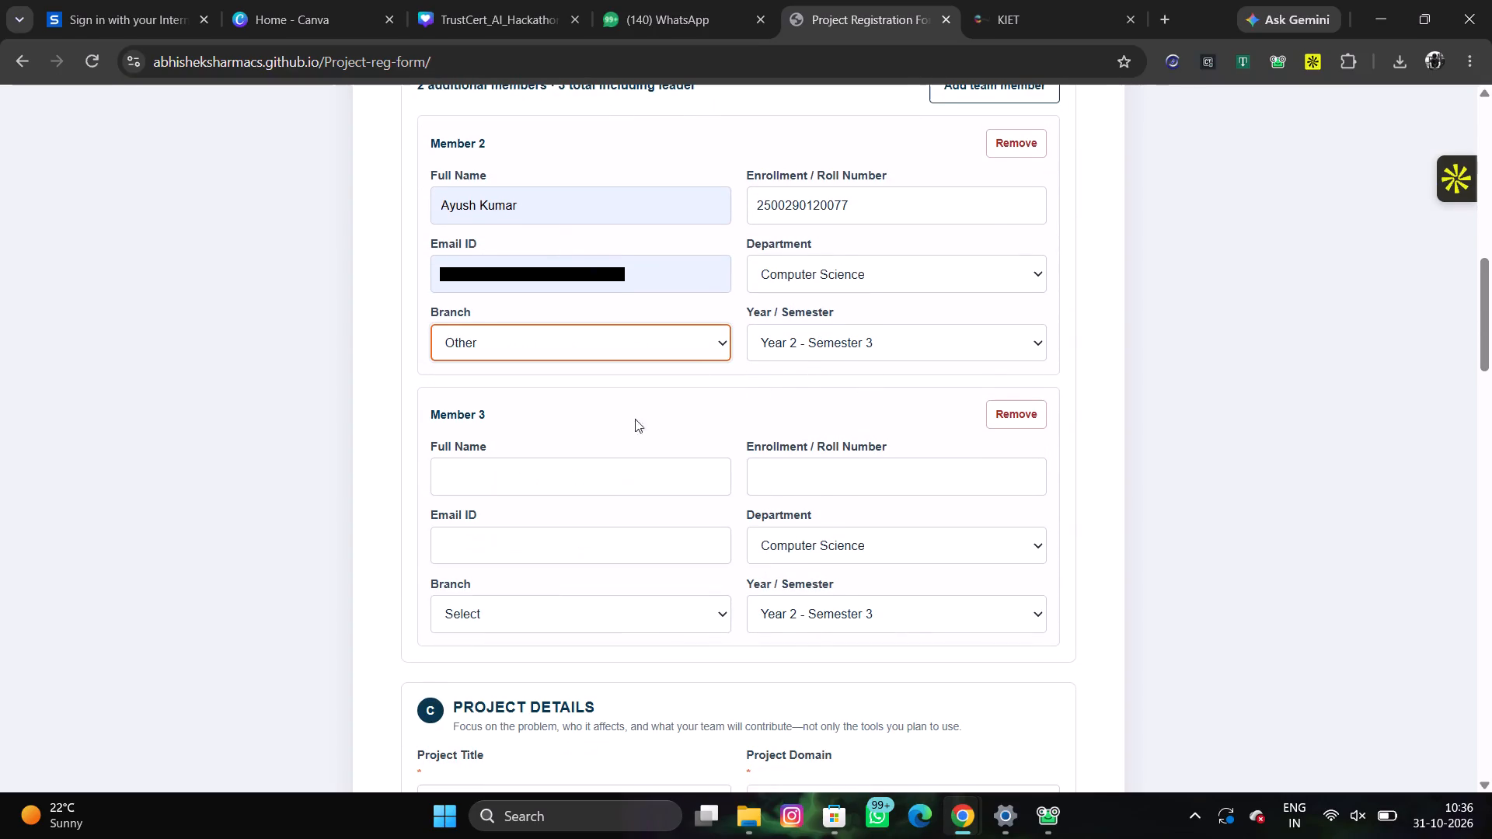
pyautogui.click(801, 342)
pyautogui.click(801, 342)
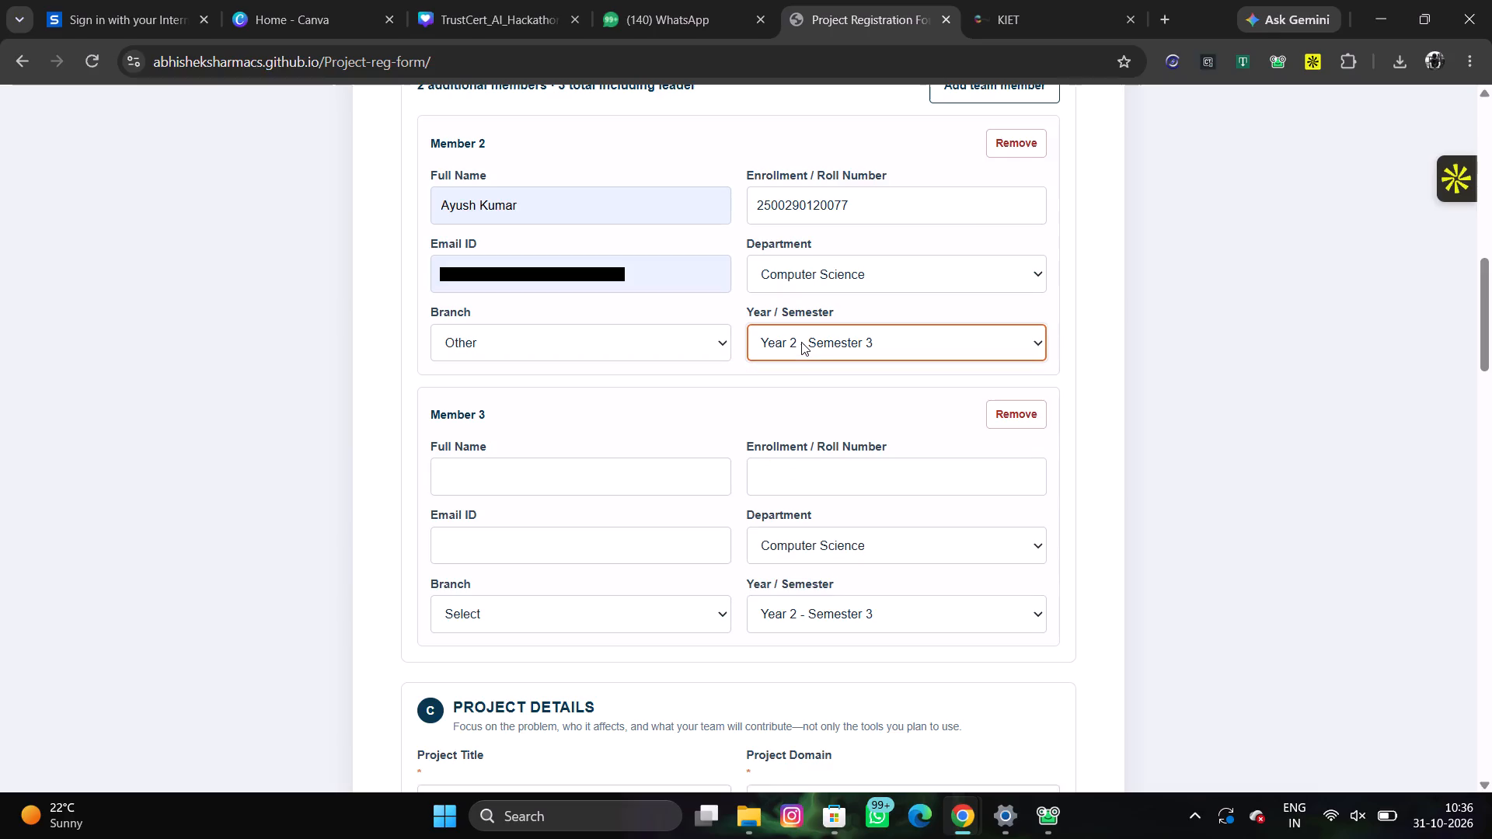
# Enter the third team member's full name in the Member 3 entry of Team Member Details.
pyautogui.click(582, 478)
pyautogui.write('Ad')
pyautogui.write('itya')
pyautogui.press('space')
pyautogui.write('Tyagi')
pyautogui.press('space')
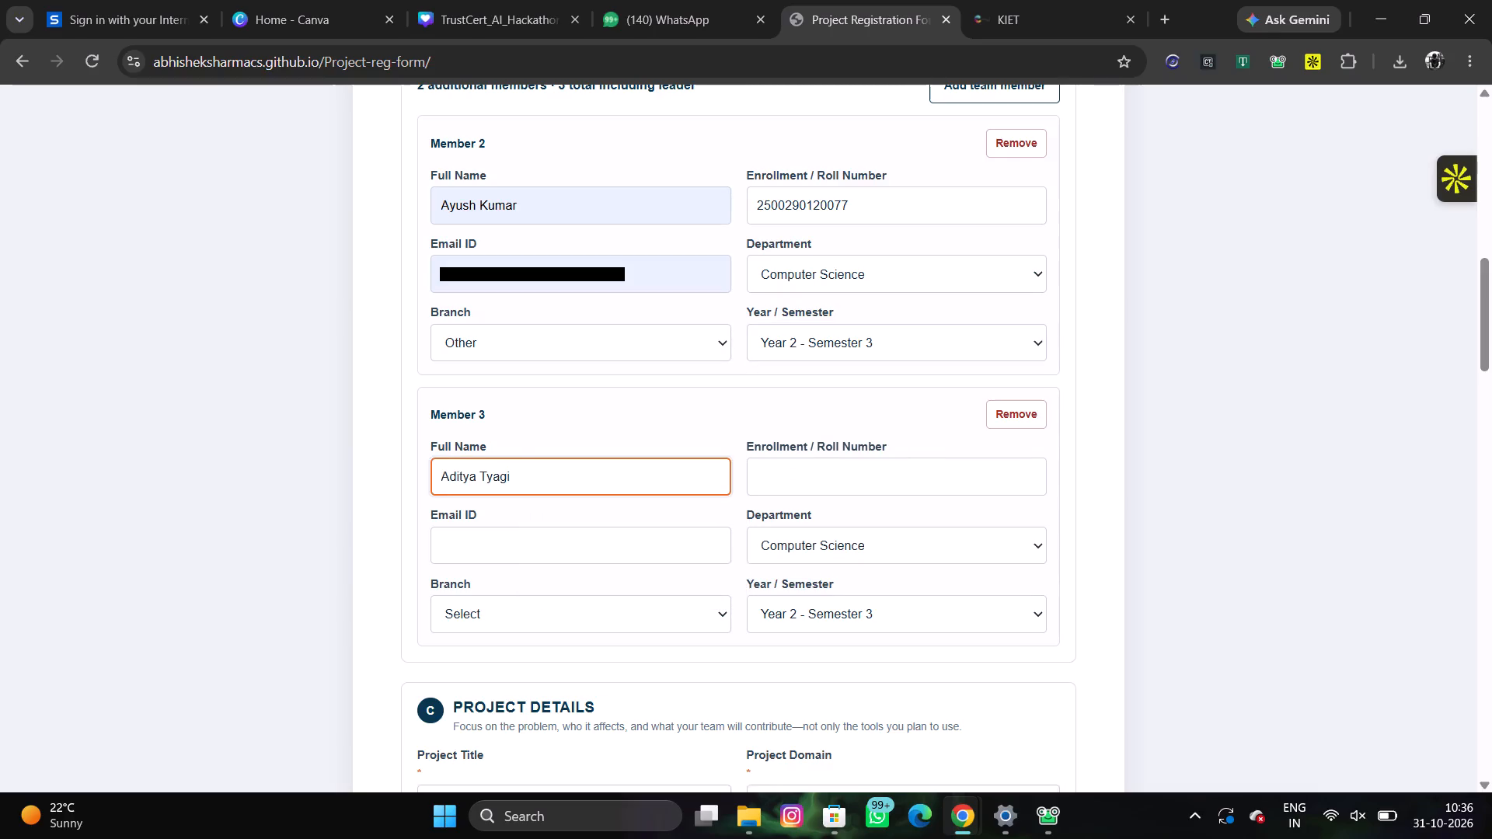
# Enter the first part of Member 3's email ID, made of the first name, a dot and the opening digits.
pyautogui.click(898, 482)
pyautogui.click(573, 542)
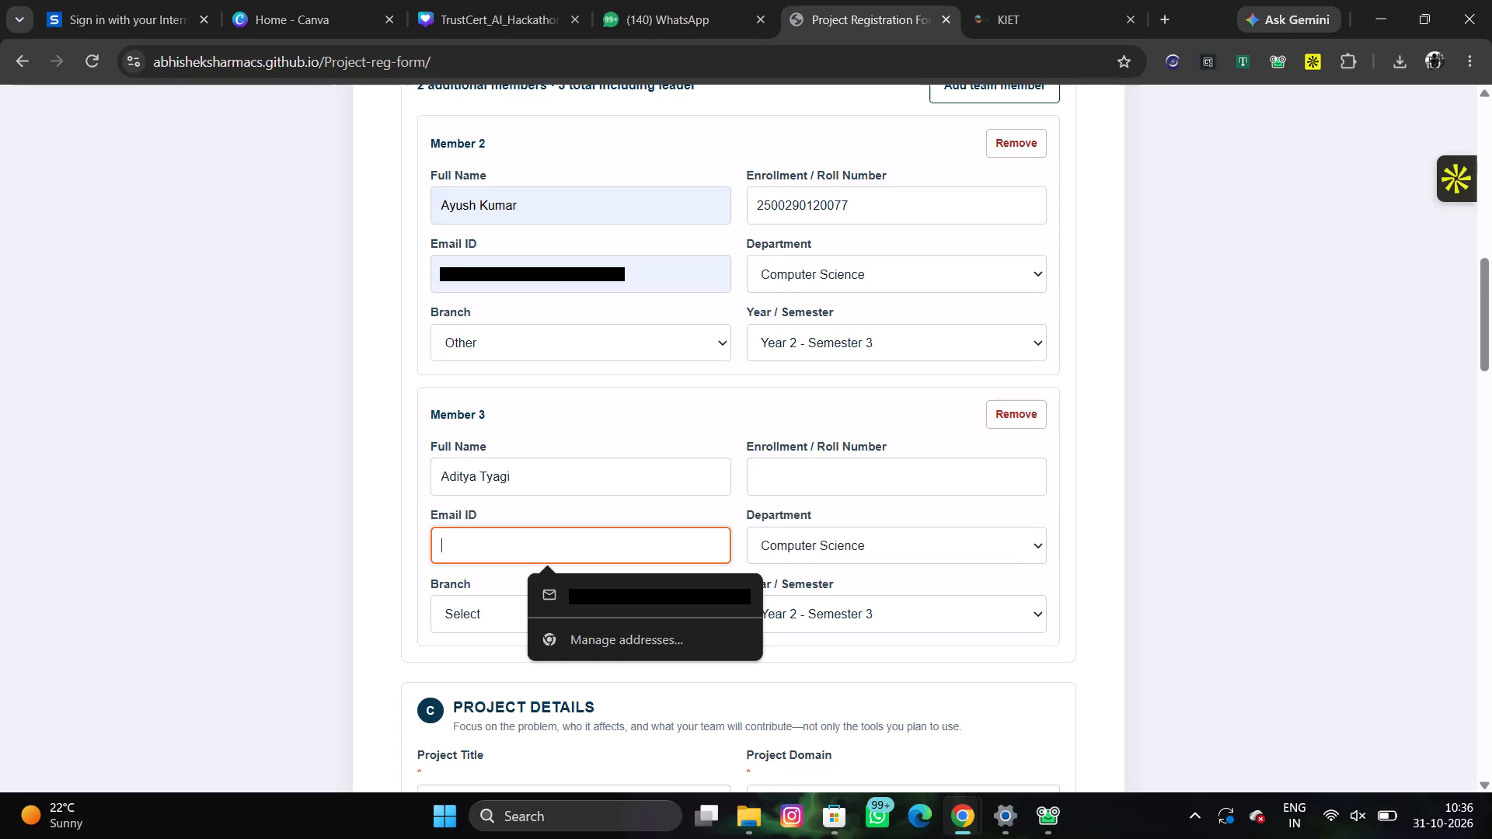
pyautogui.click(553, 548)
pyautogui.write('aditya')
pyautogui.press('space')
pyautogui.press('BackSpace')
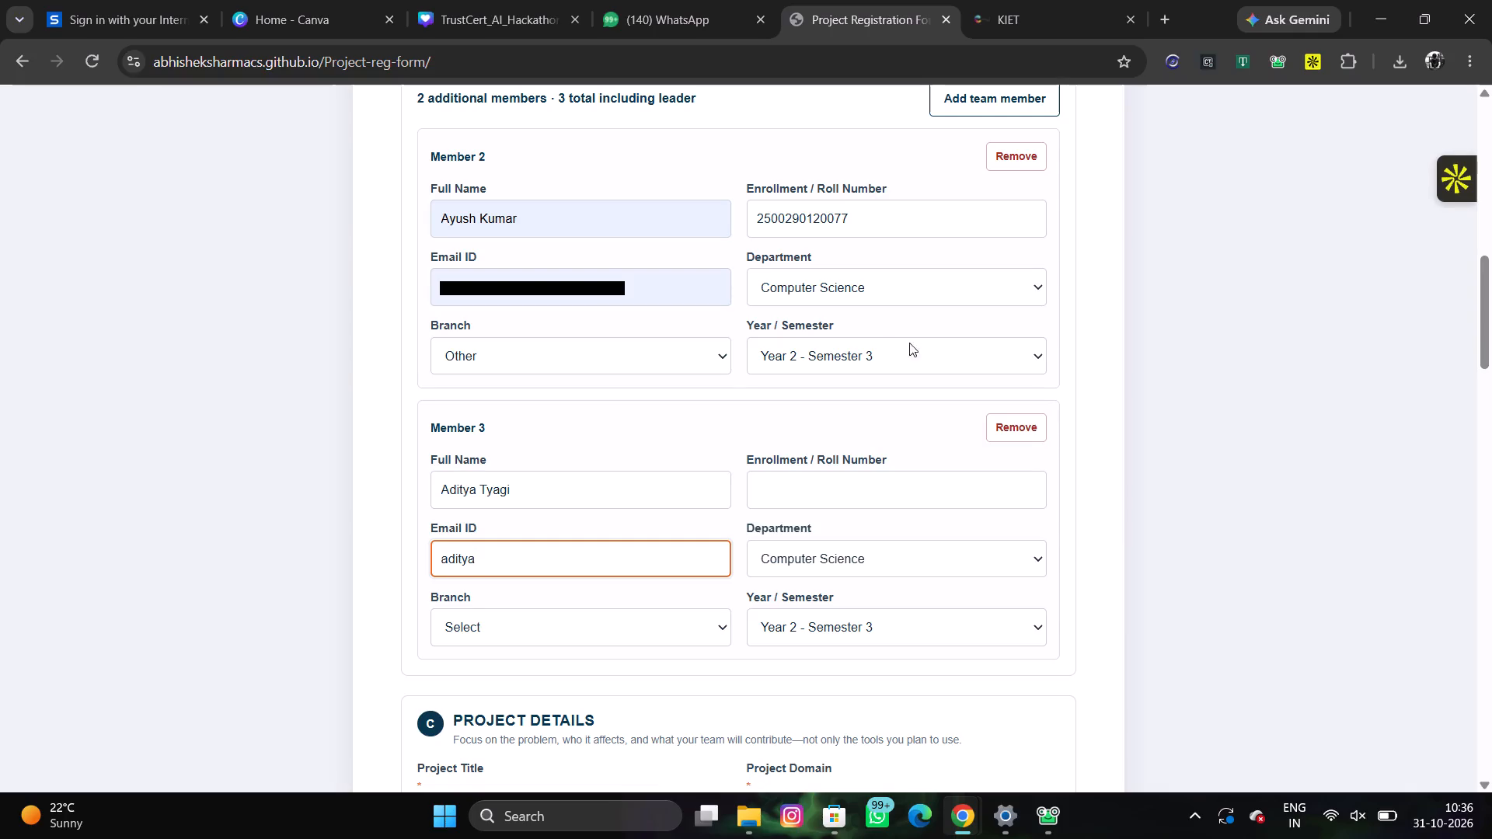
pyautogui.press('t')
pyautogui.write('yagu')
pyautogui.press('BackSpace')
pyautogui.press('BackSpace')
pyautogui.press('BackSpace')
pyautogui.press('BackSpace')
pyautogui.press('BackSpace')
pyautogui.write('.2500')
# Review the filled-in Team Information and Team Member Details sections, checking the leader's and Member 2's entries.
pyautogui.hscroll(7, 1136, 304)
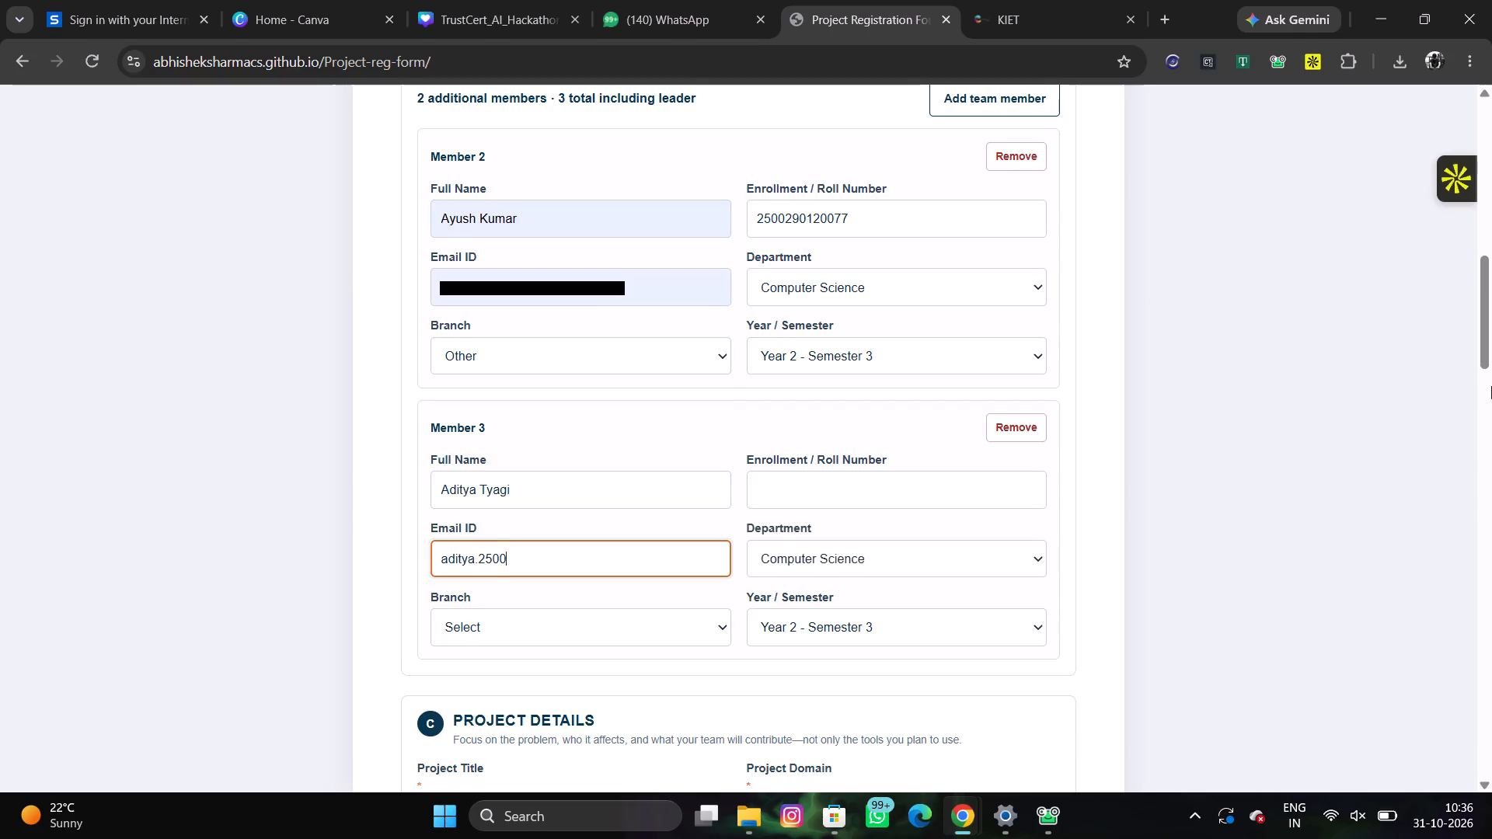
pyautogui.scroll(2, 1276, 332)
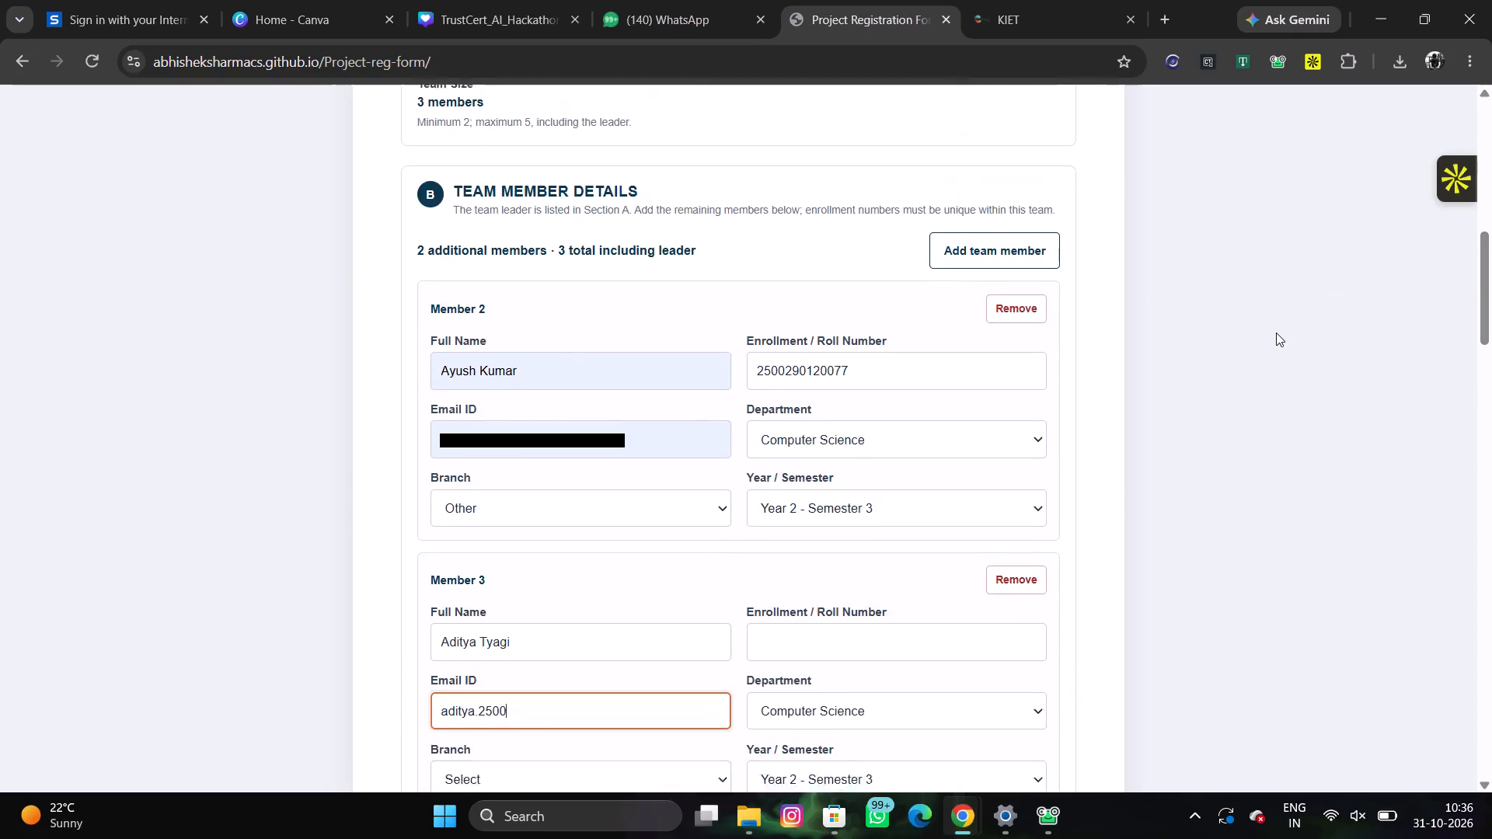
pyautogui.scroll(3, 1276, 332)
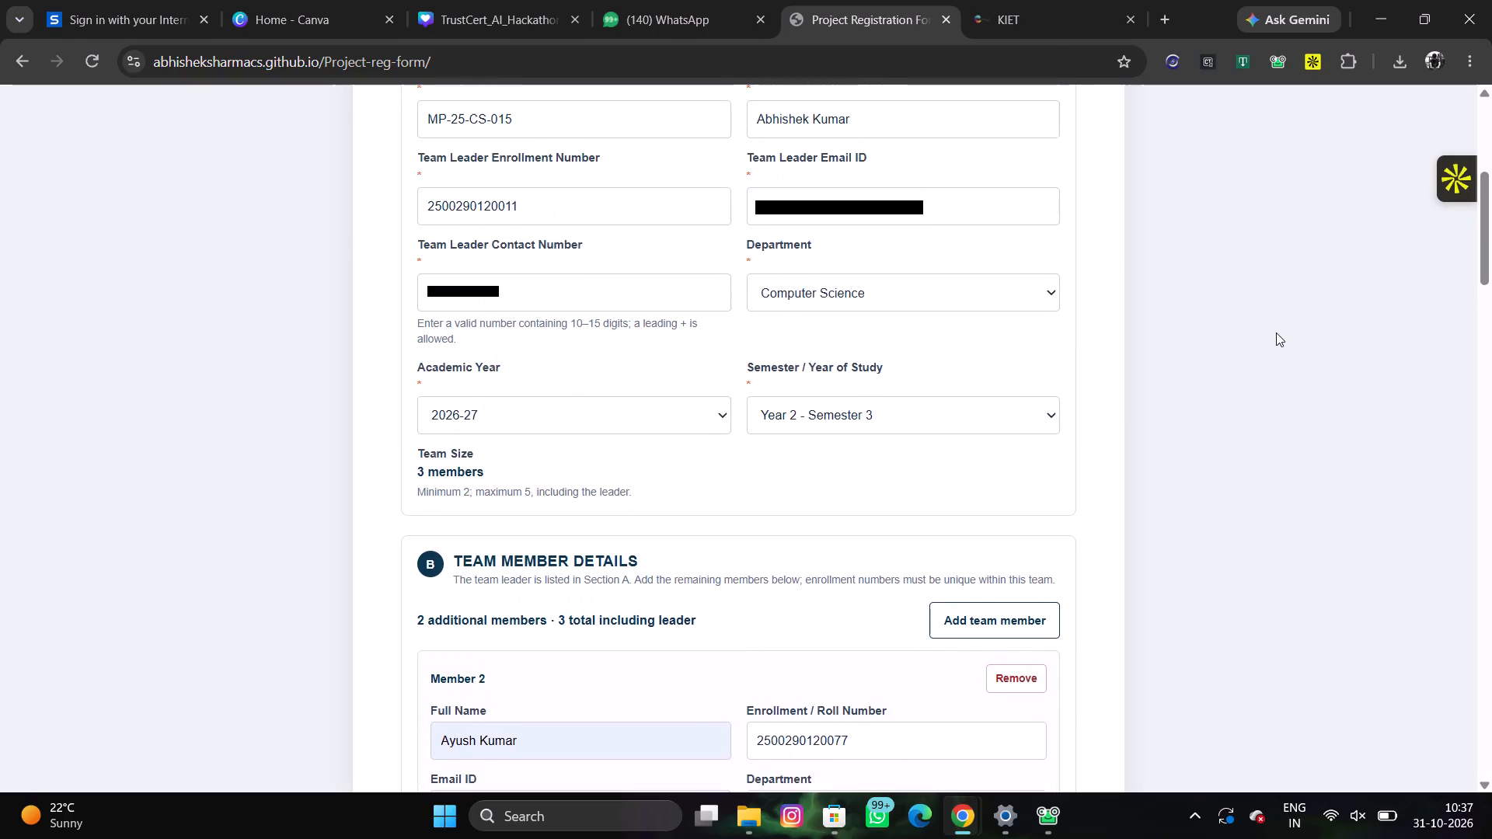
pyautogui.scroll(1, 1276, 332)
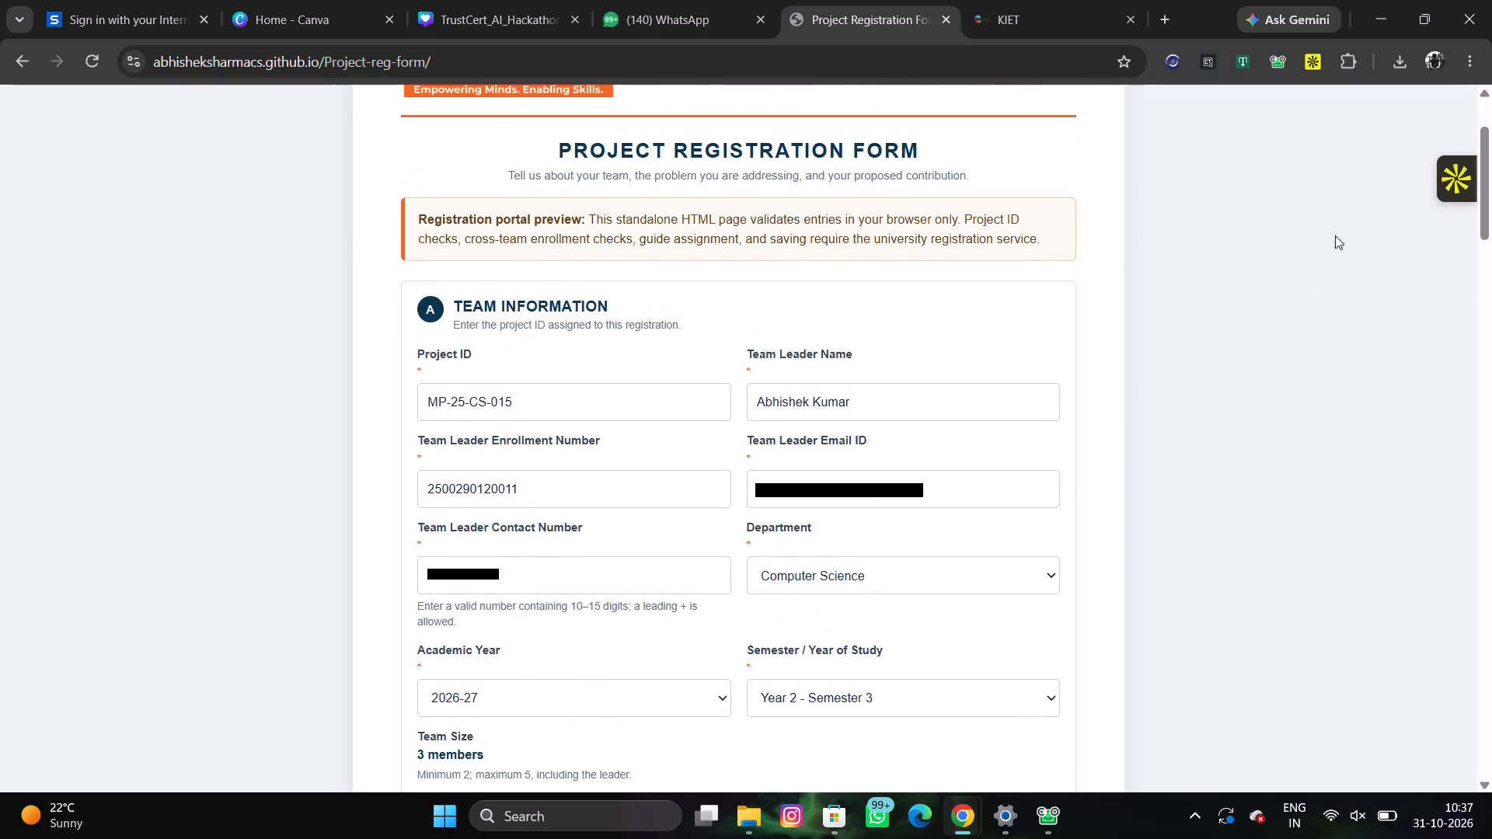
pyautogui.scroll(-1, 1417, 103)
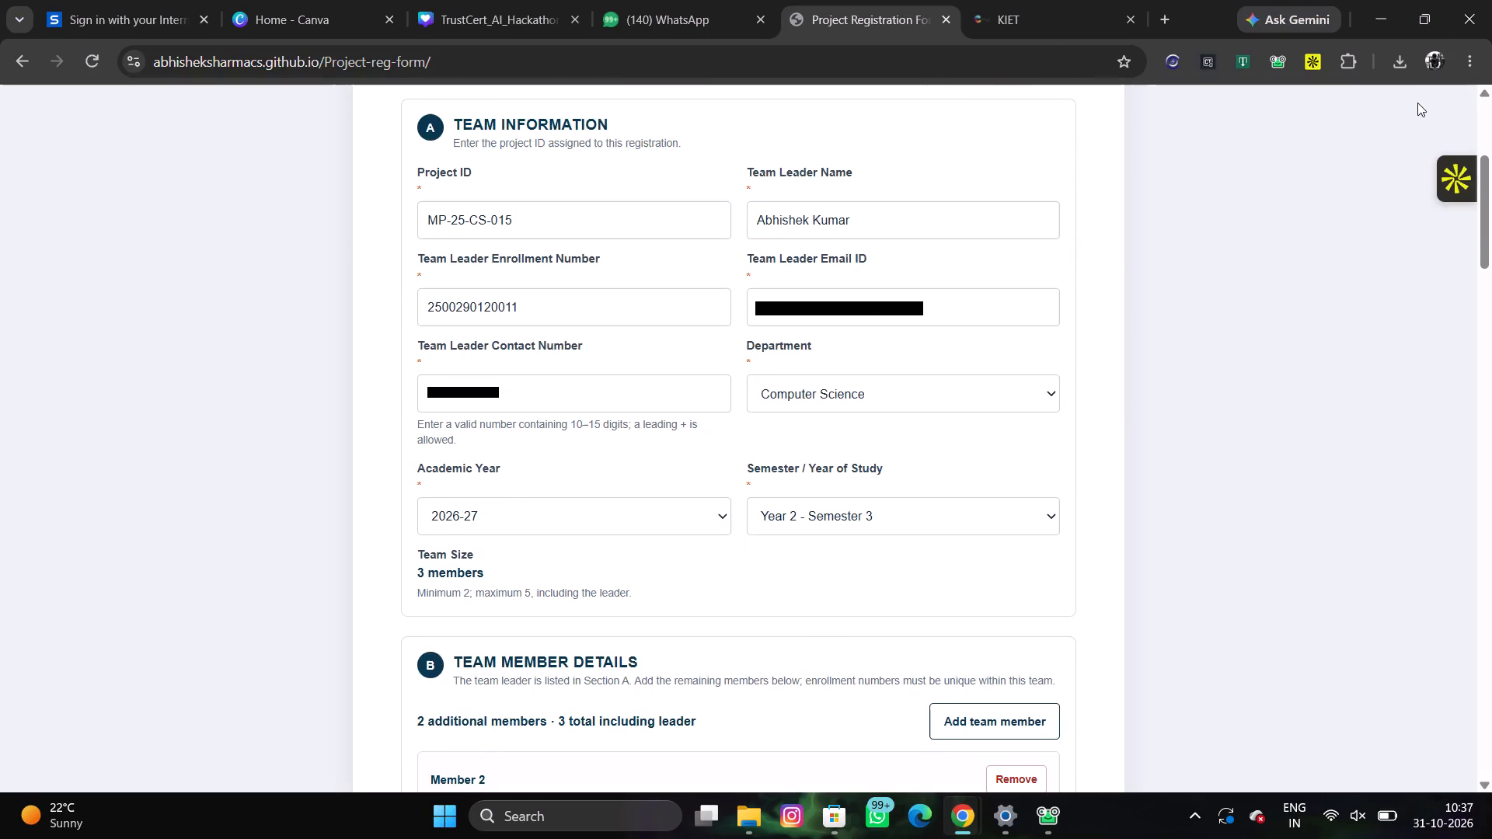
pyautogui.scroll(-1, 1417, 103)
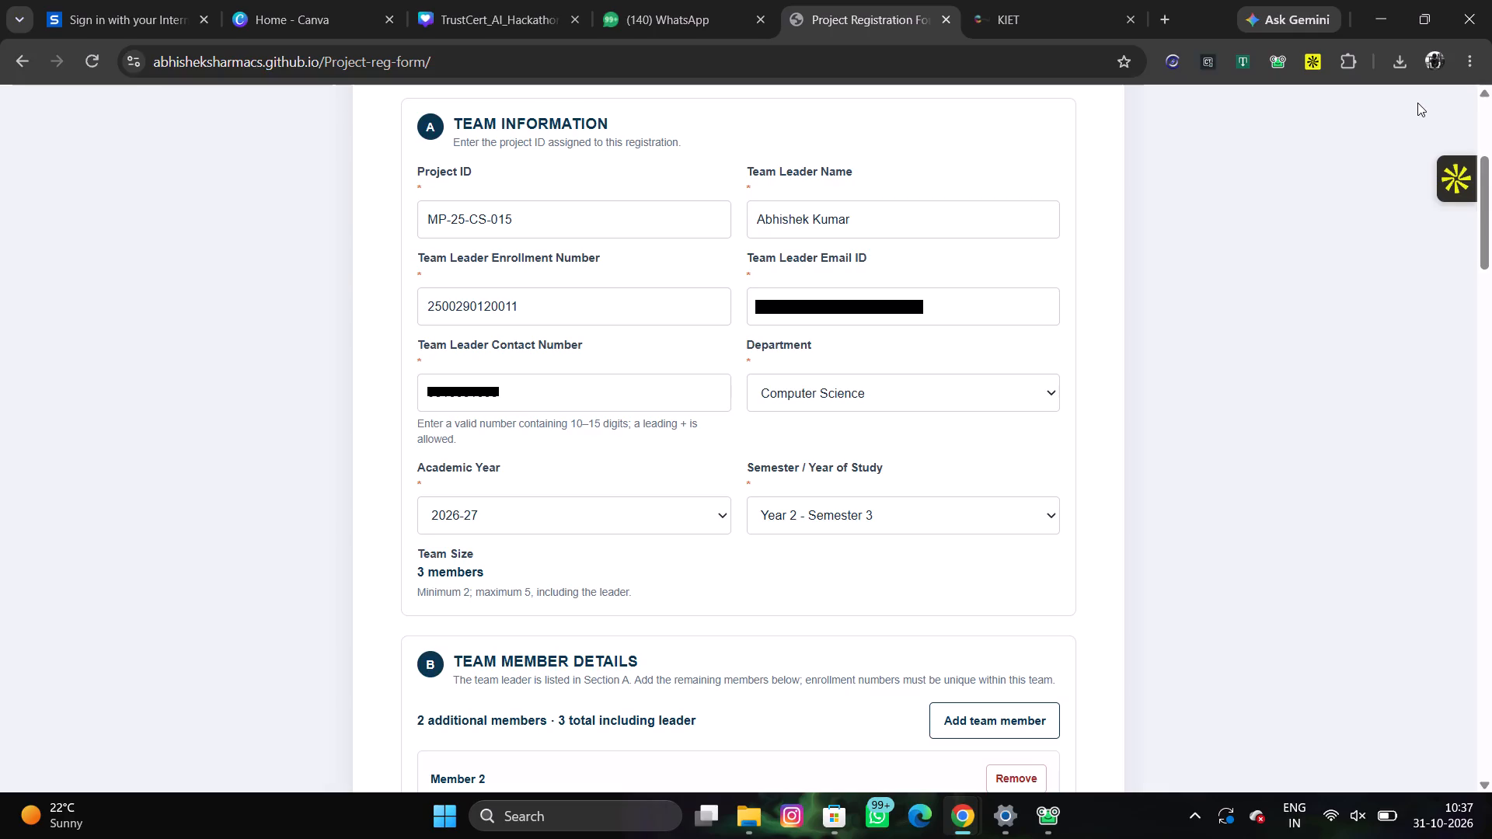
pyautogui.scroll(-2, 1417, 103)
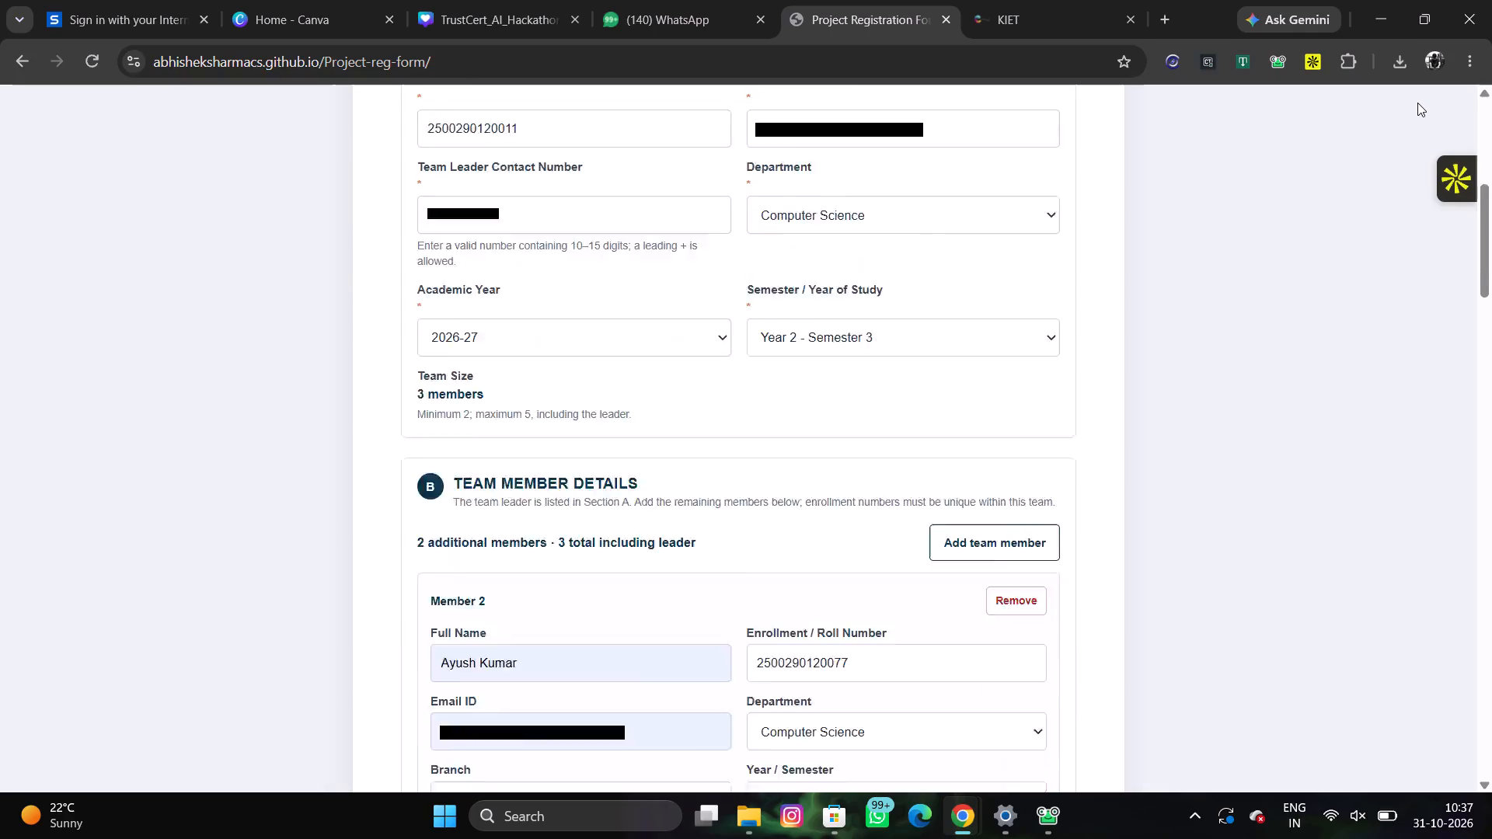
pyautogui.scroll(-1, 1417, 103)
pyautogui.scroll(1, 1417, 103)
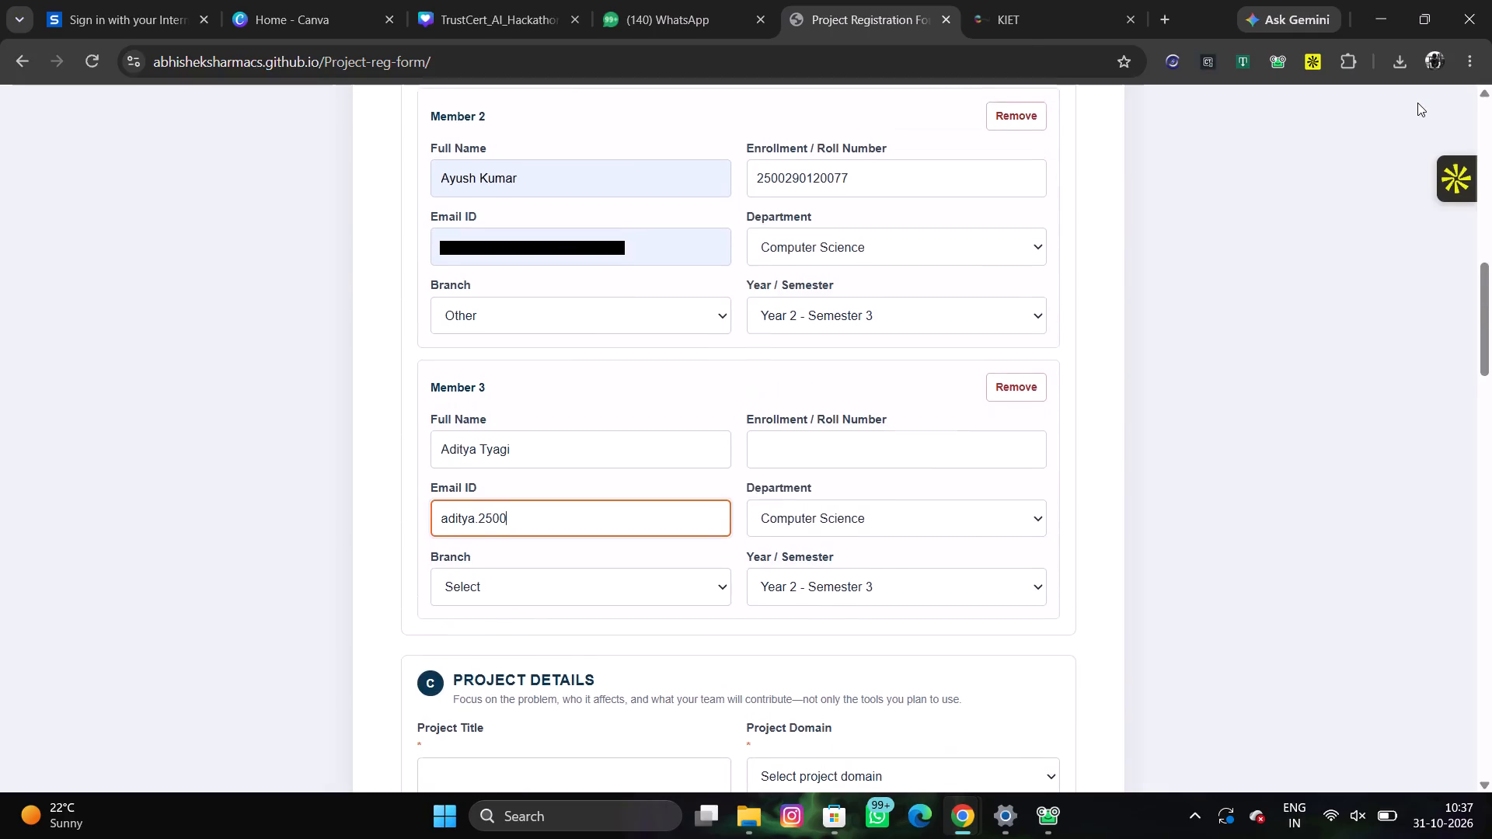
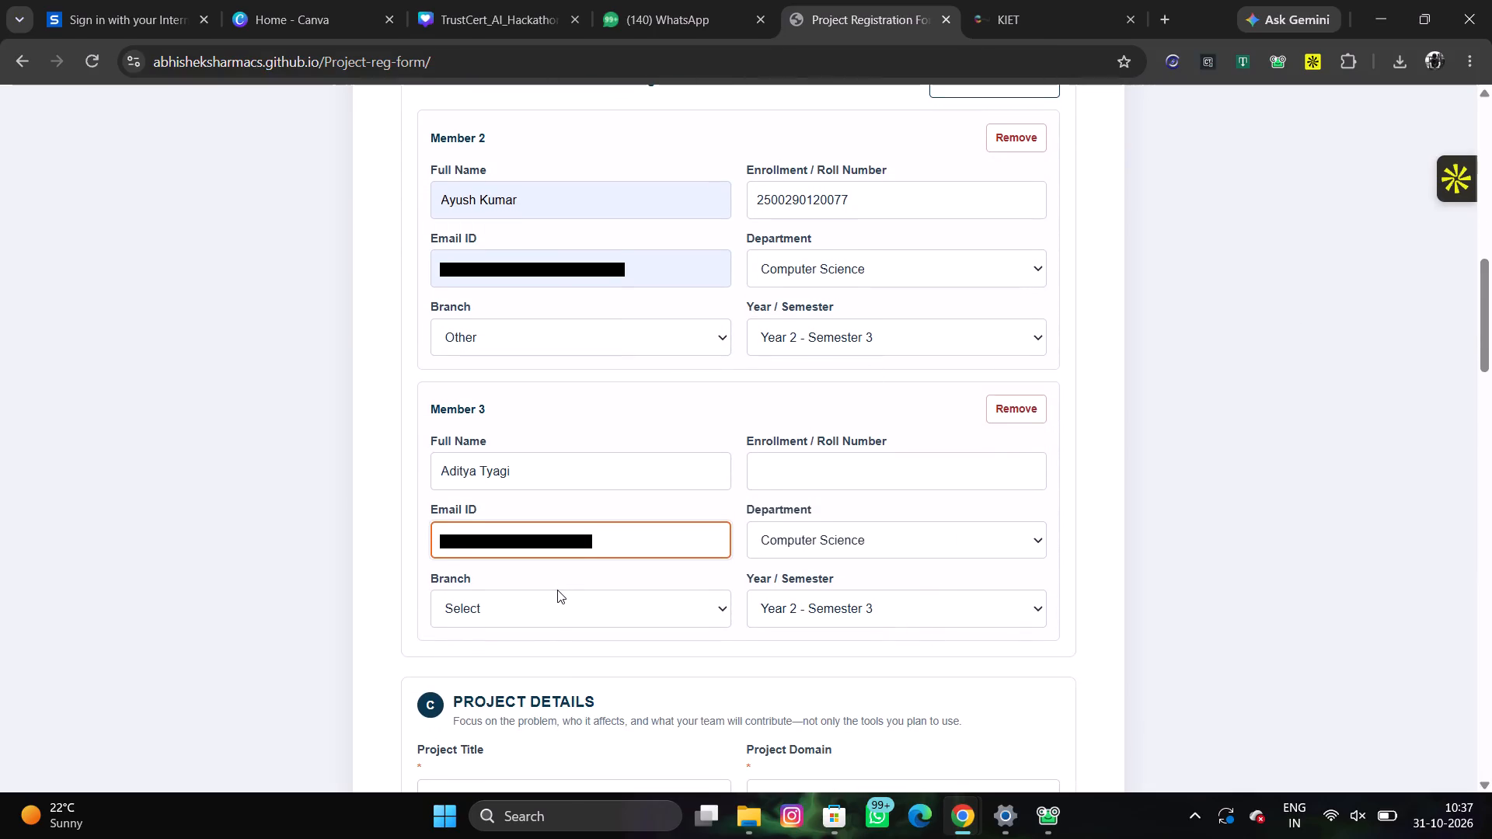
# Set Member 3's branch to Other.
pyautogui.click(549, 618)
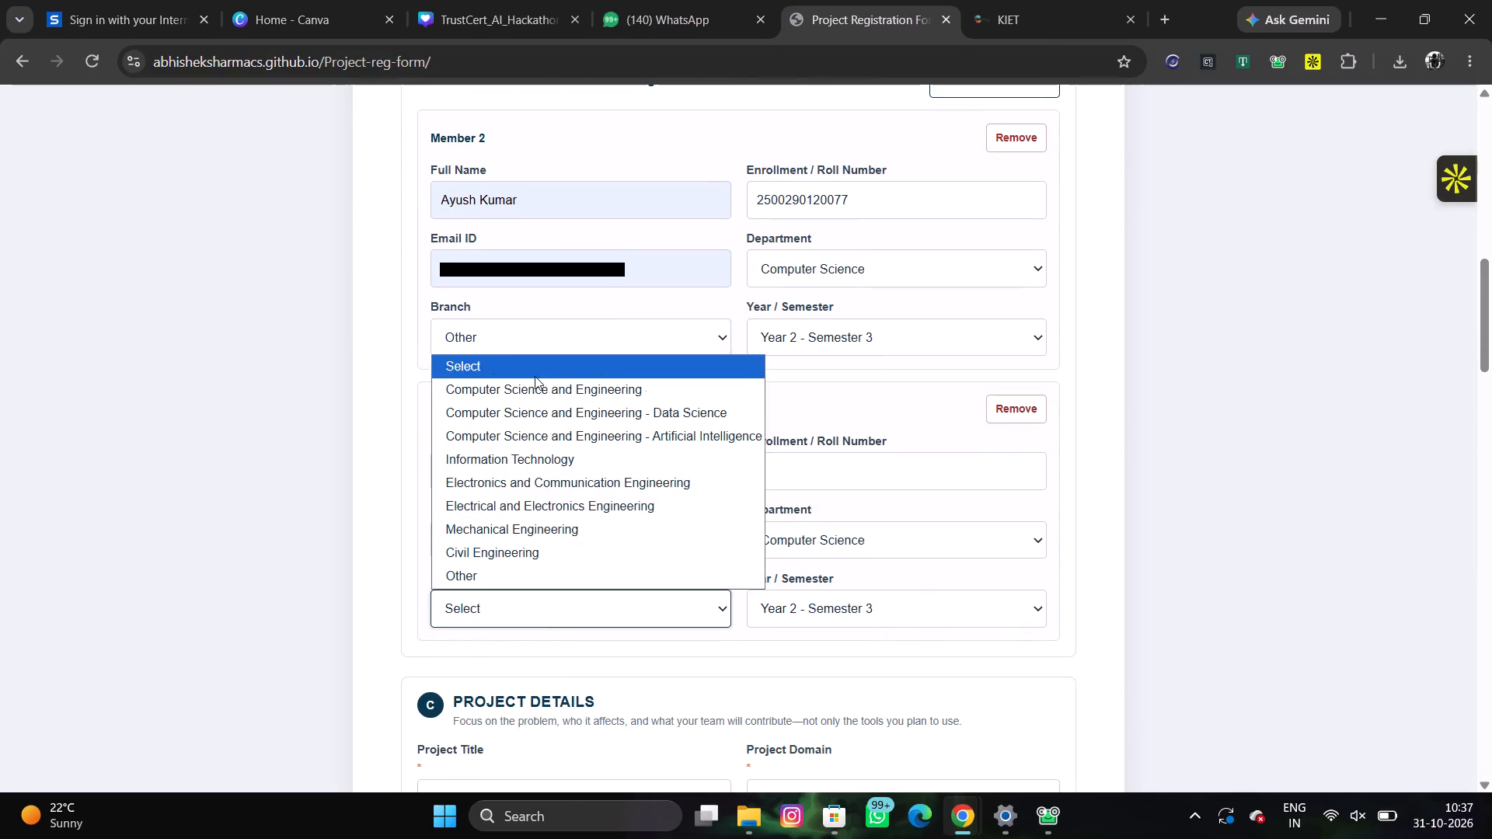
pyautogui.click(565, 719)
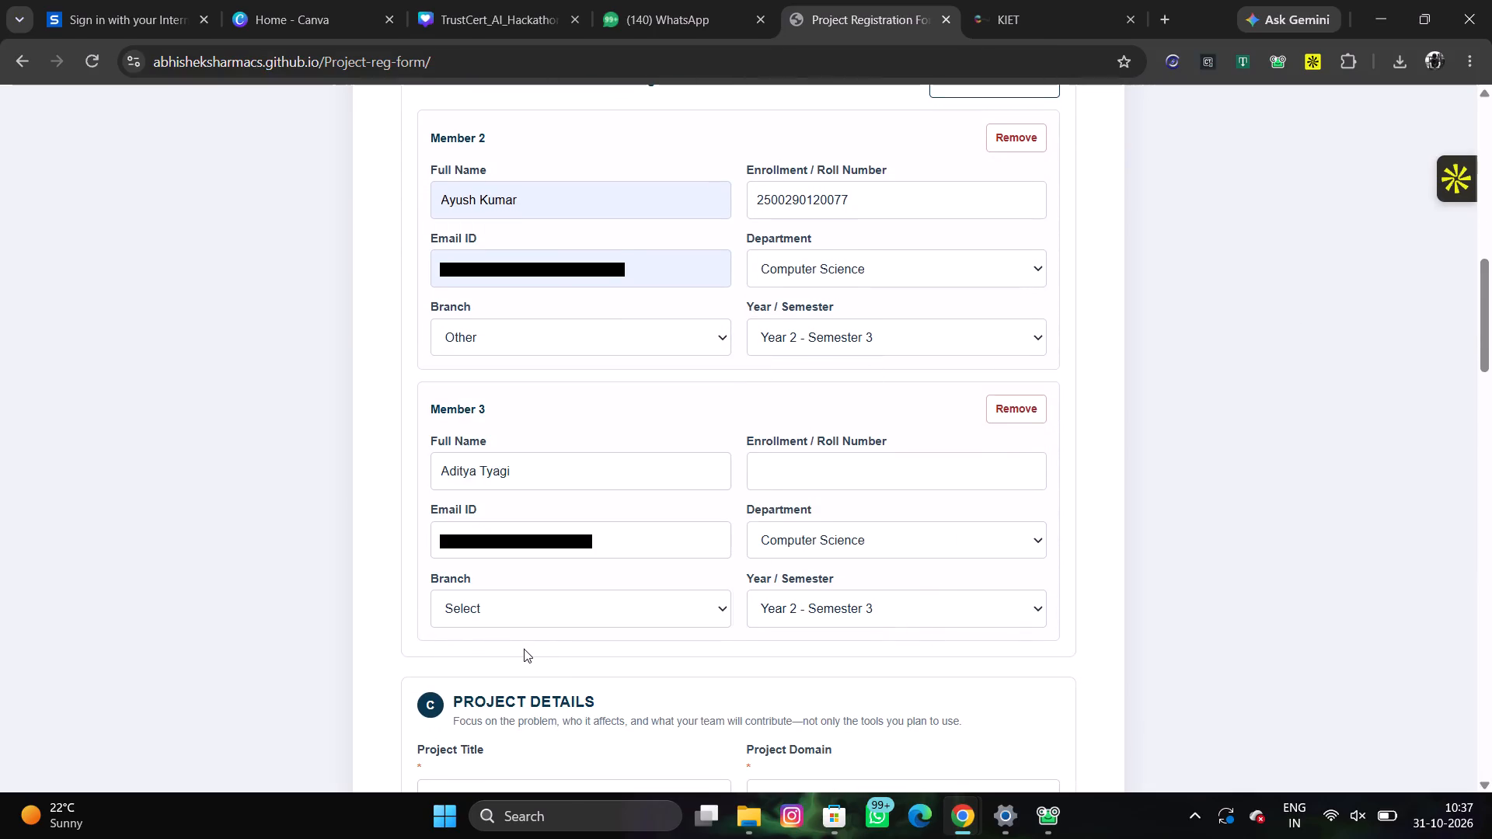
pyautogui.moveTo(573, 645); pyautogui.dragTo(557, 614)
pyautogui.click(557, 614)
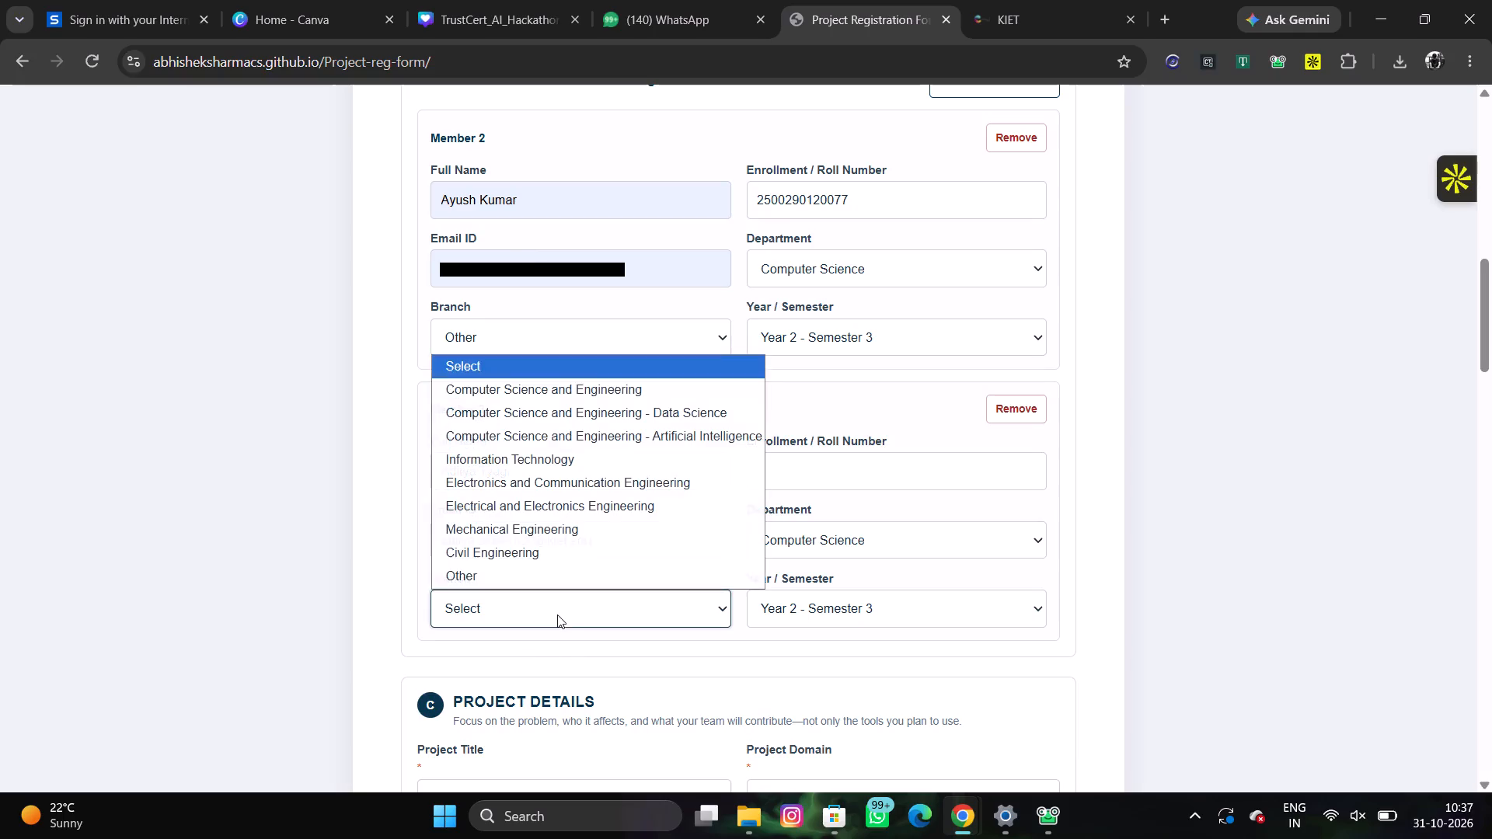
pyautogui.click(517, 578)
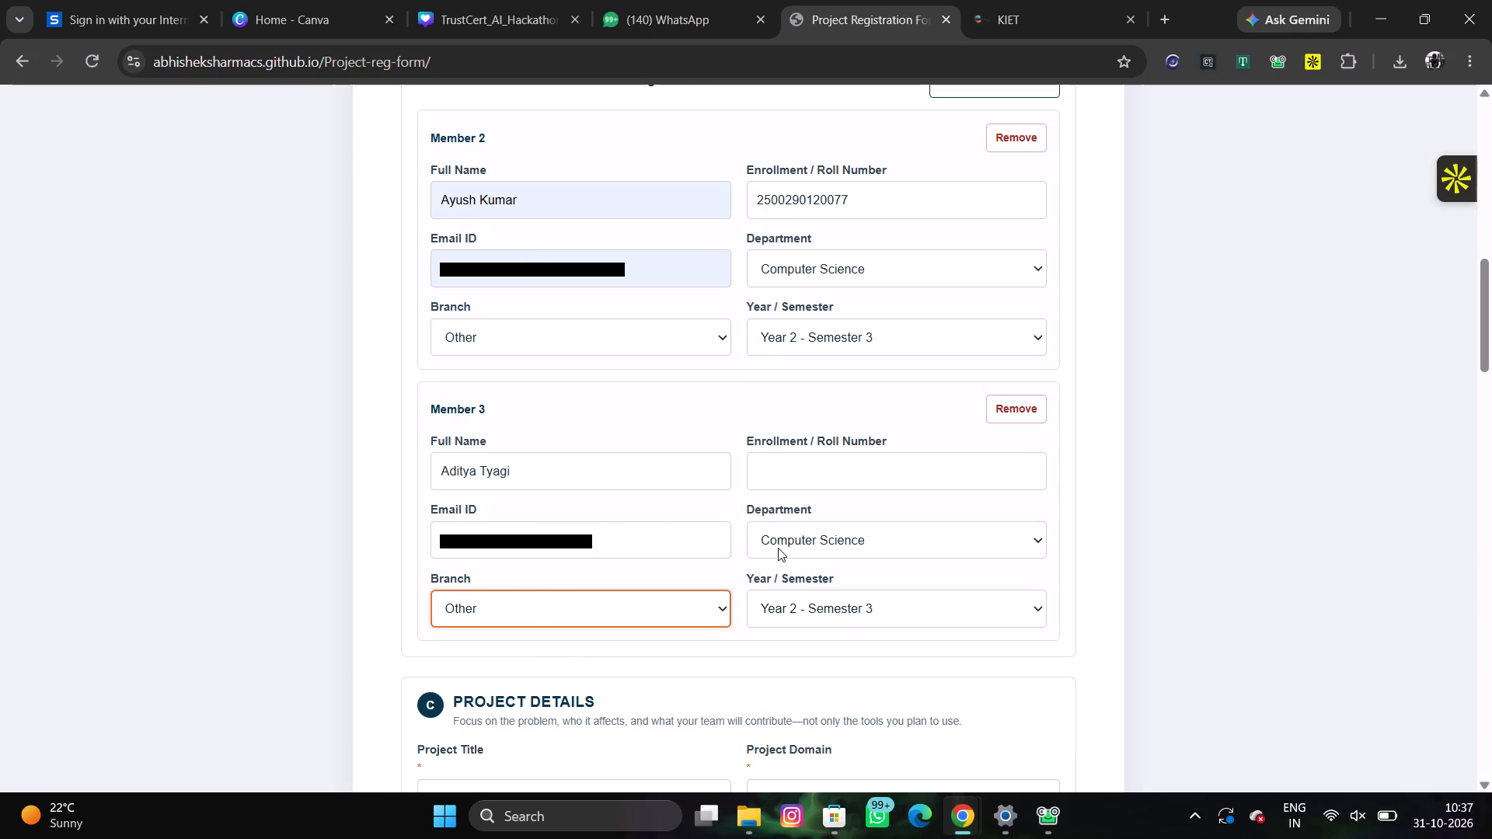
# Fill in Member 3's enrollment number by copying Member 2's number and replacing its last two digits.
pyautogui.click(780, 480)
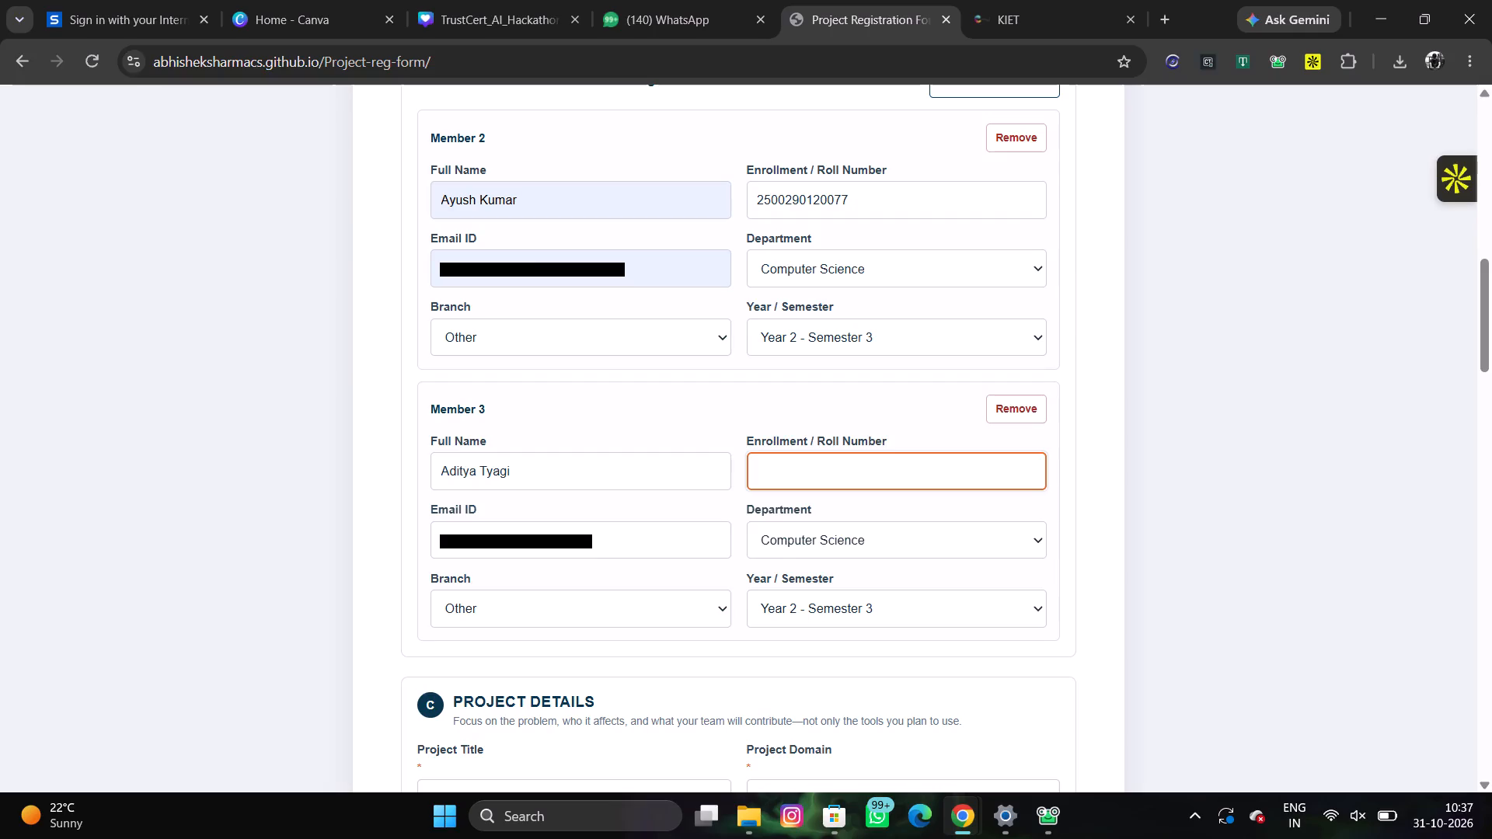
pyautogui.moveTo(894, 198); pyautogui.dragTo(693, 207)
pyautogui.hotkey('ctrl', 'c')
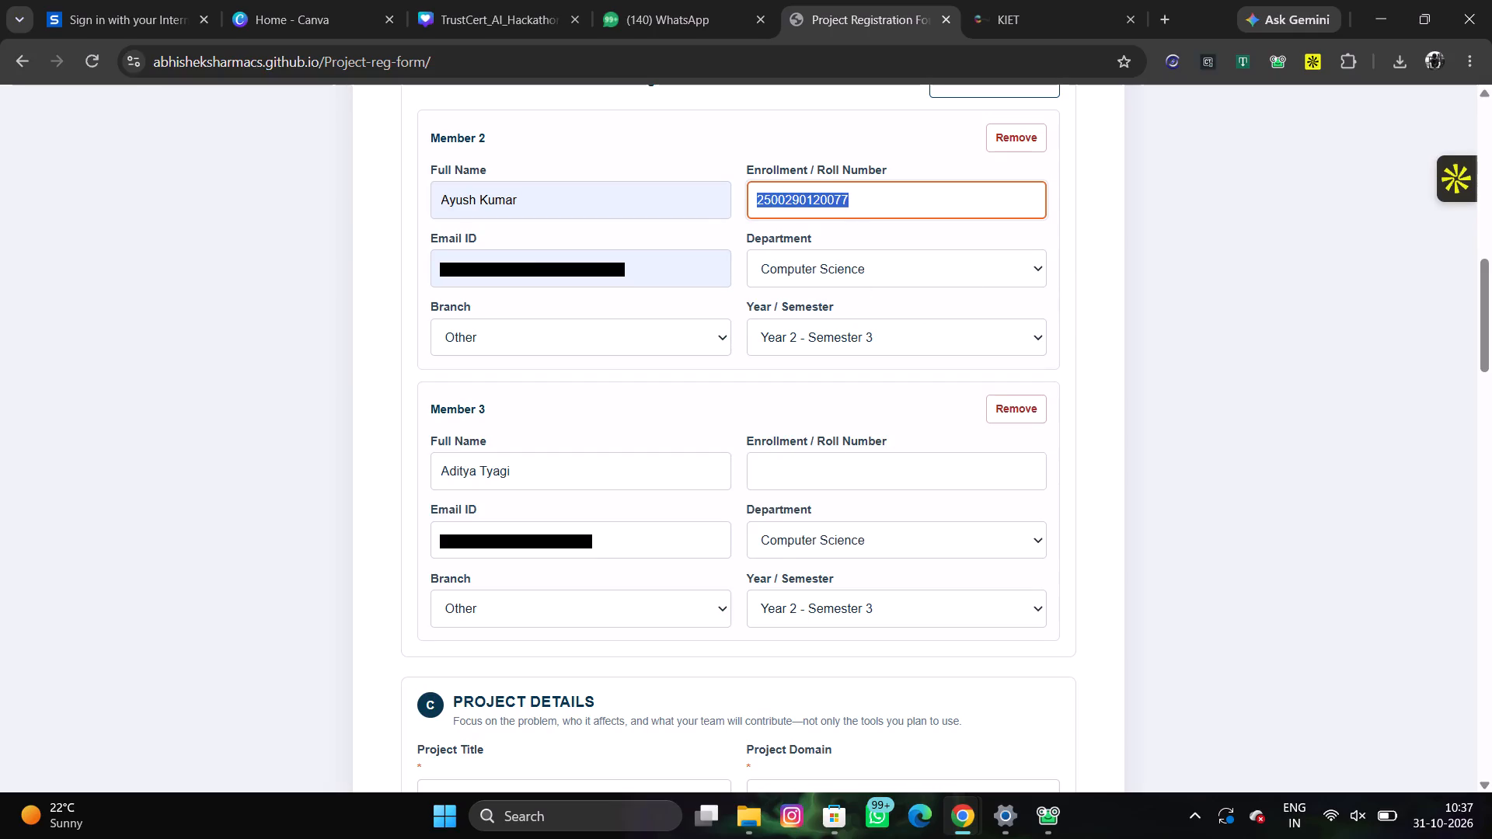
pyautogui.click(810, 478)
pyautogui.hotkey('ctrl', 'v')
pyautogui.press('BackSpace')
pyautogui.press('BackSpace')
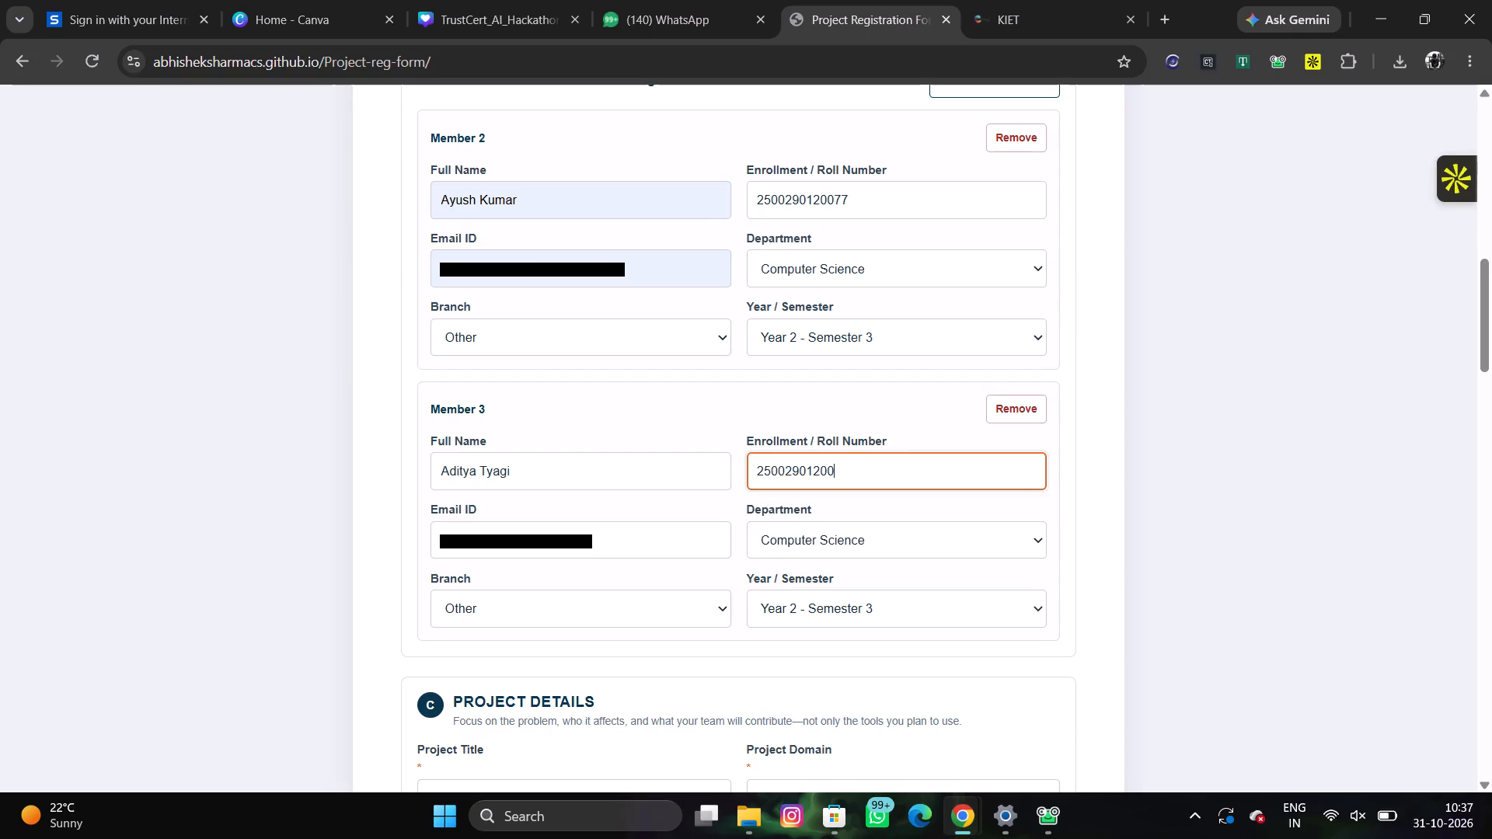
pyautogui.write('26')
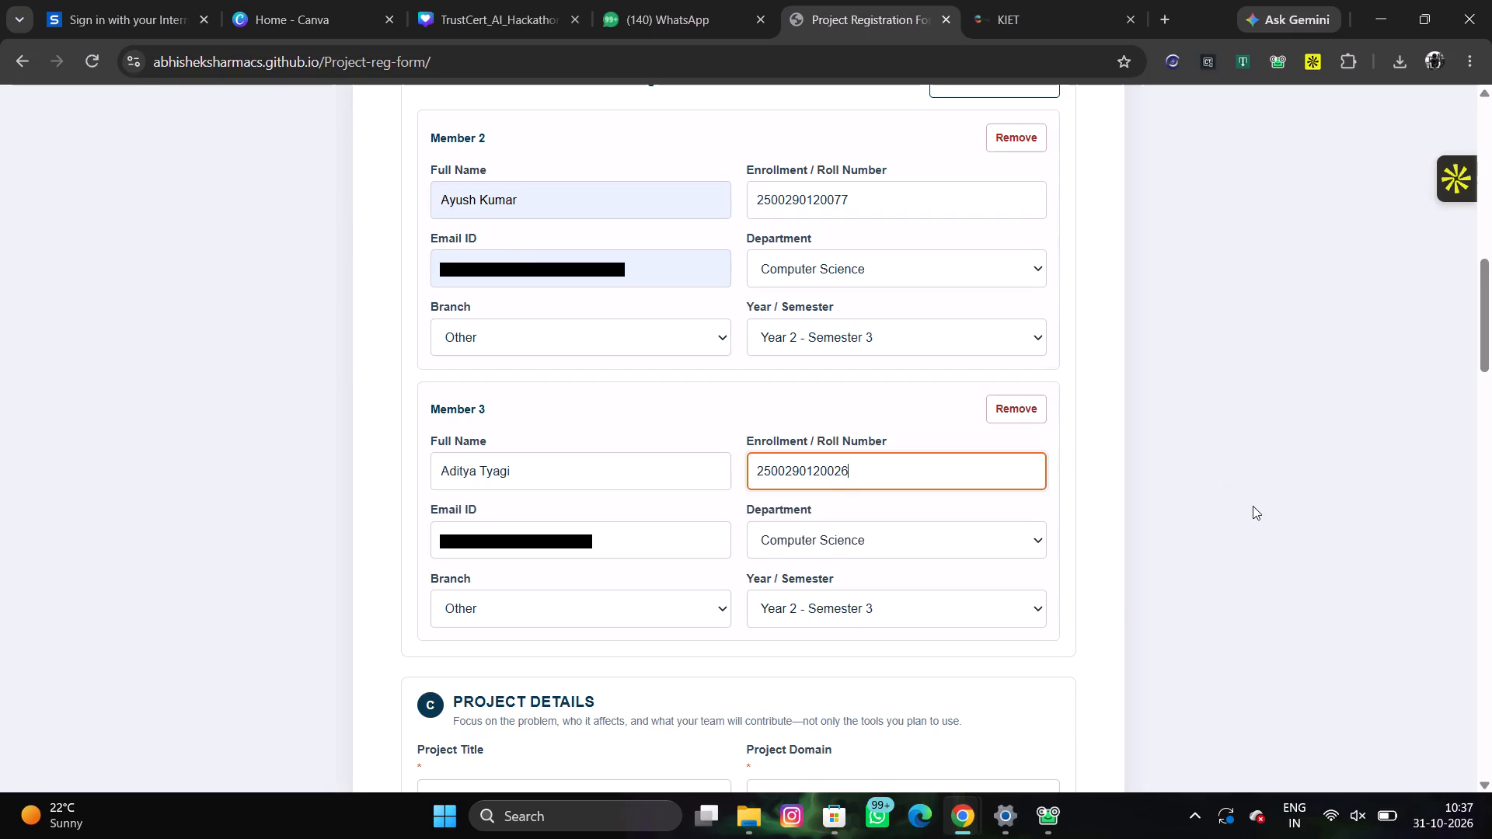
pyautogui.click(1253, 506)
# Check the member entries and correct the last digit of Member 3's enrollment number to 7.
pyautogui.scroll(-3, 1253, 506)
pyautogui.scroll(-1, 628, 506)
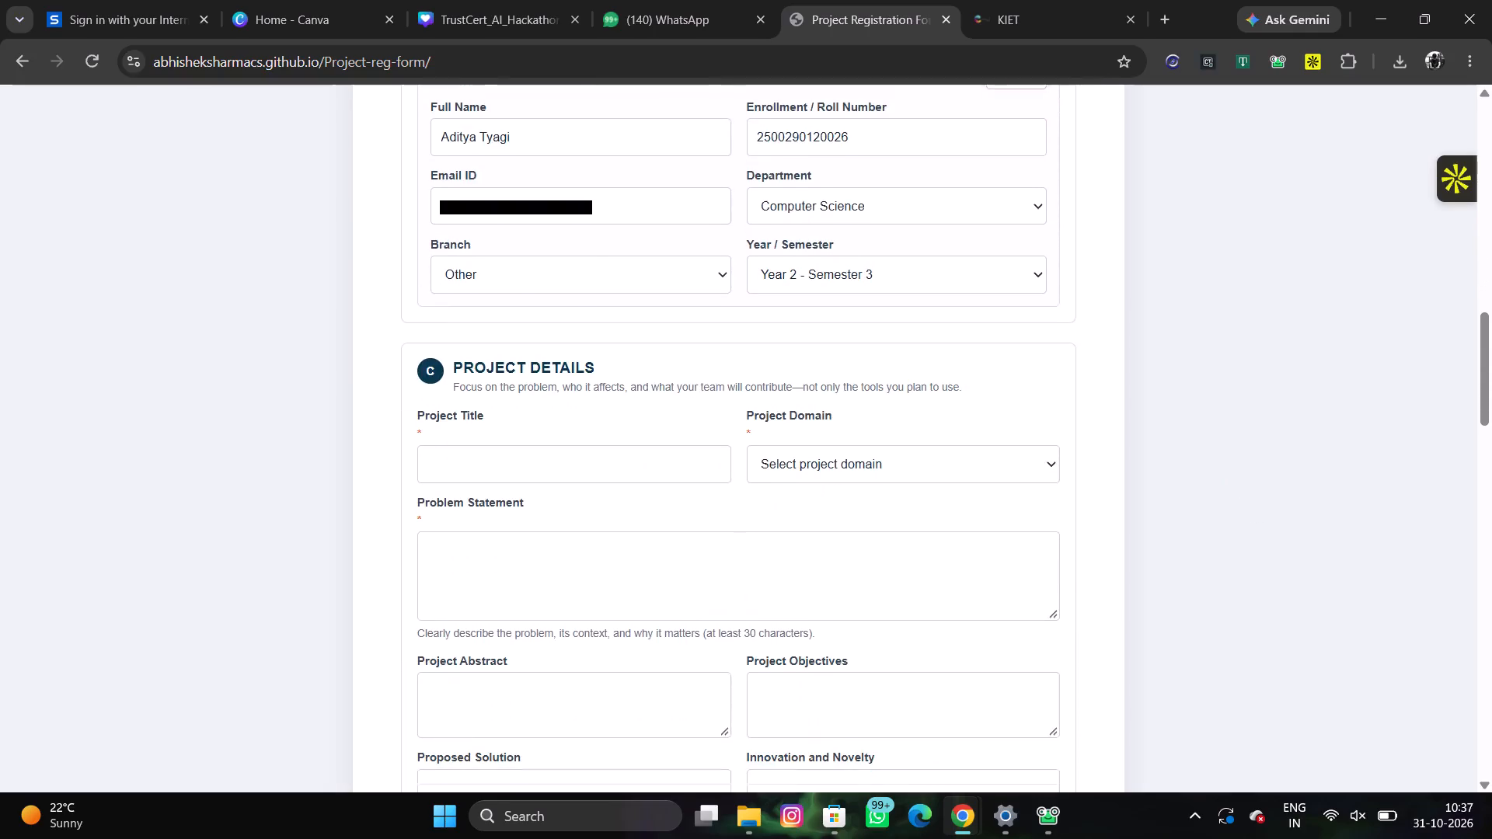
pyautogui.scroll(-1, 628, 506)
pyautogui.scroll(1, 628, 506)
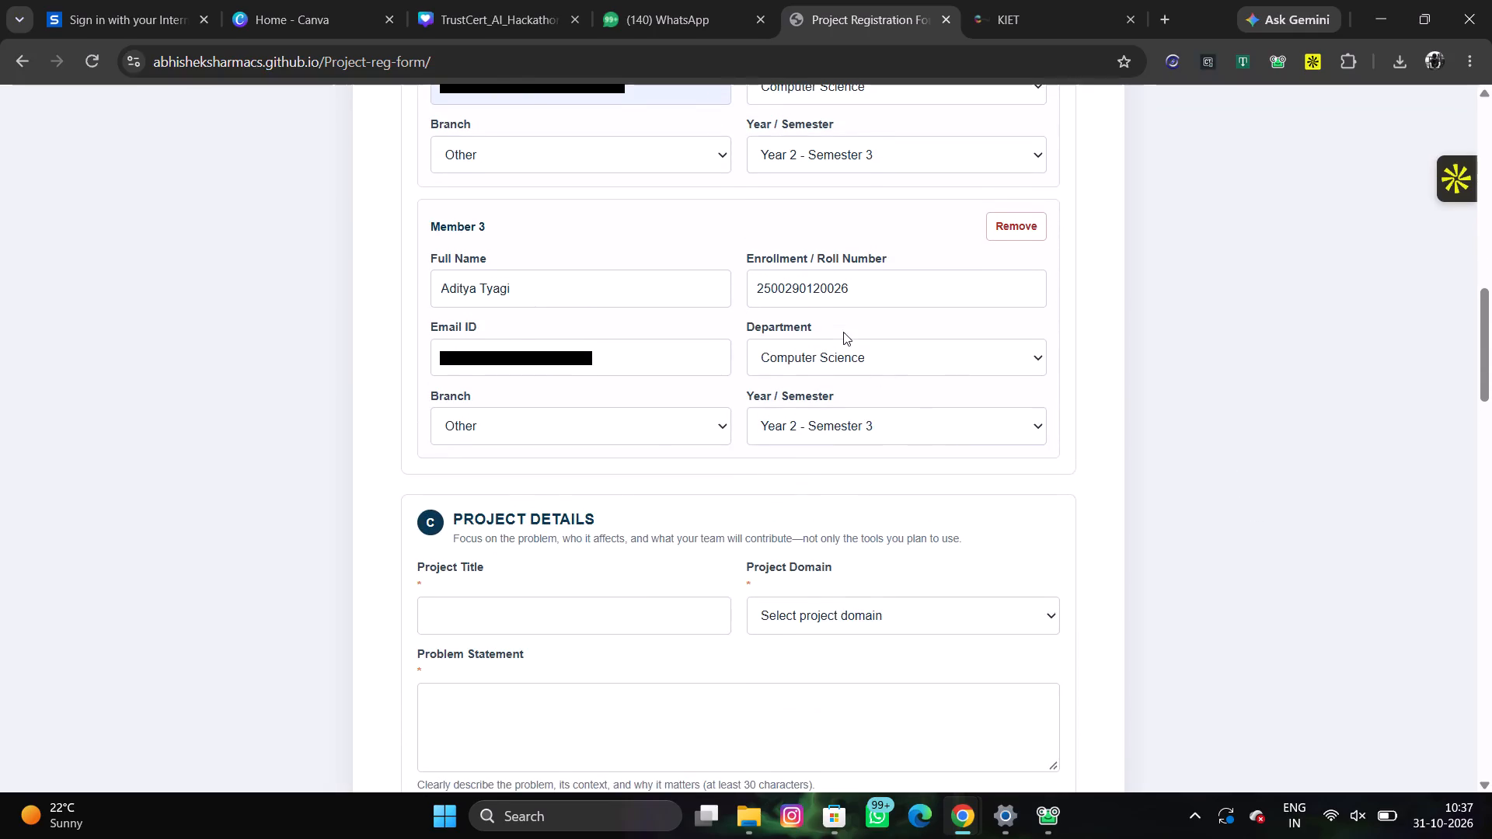
pyautogui.scroll(5, 843, 332)
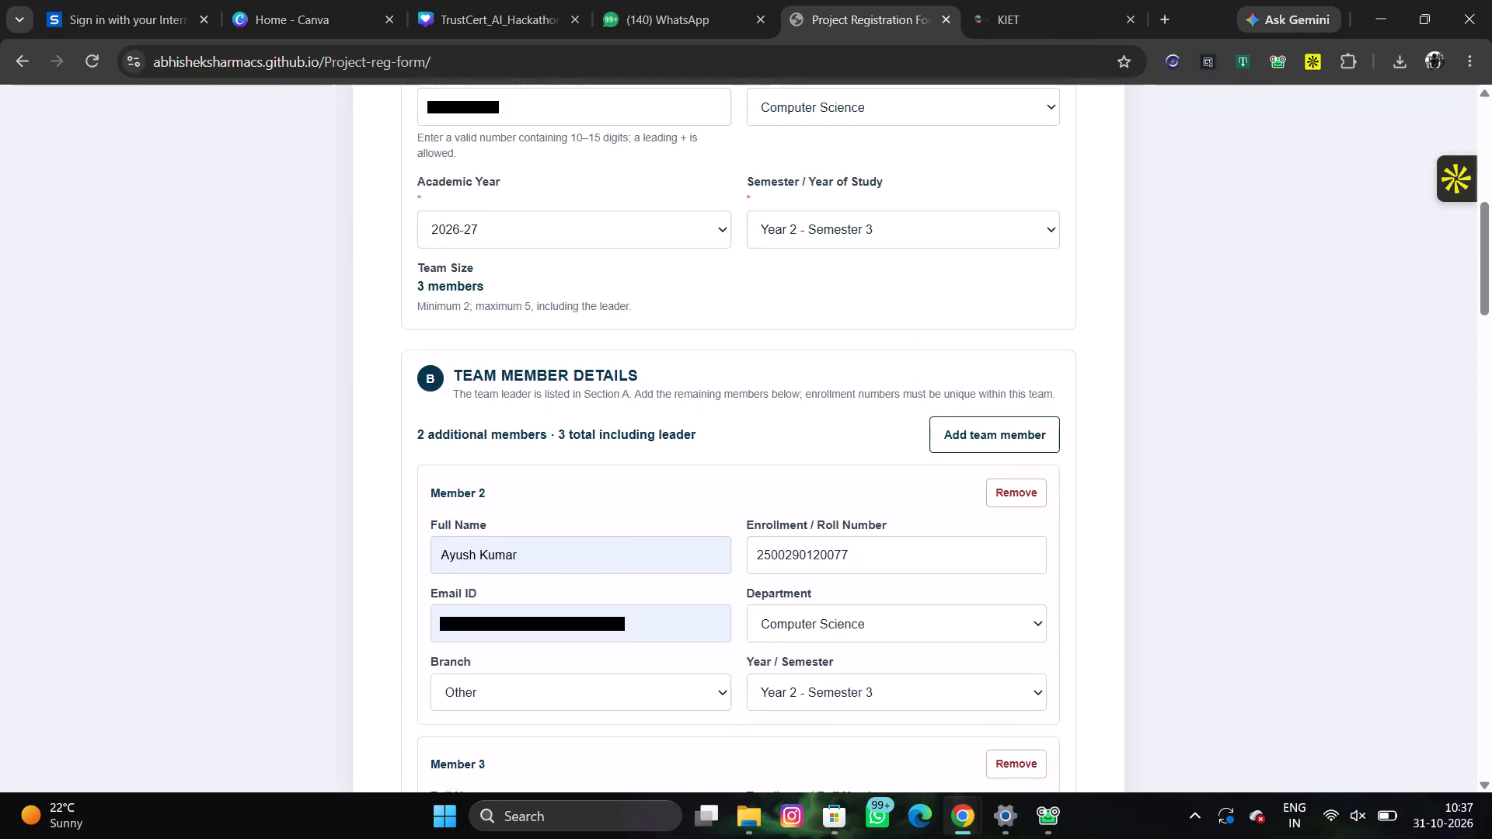
pyautogui.scroll(2, 837, 354)
pyautogui.scroll(-4, 837, 354)
pyautogui.click(852, 353)
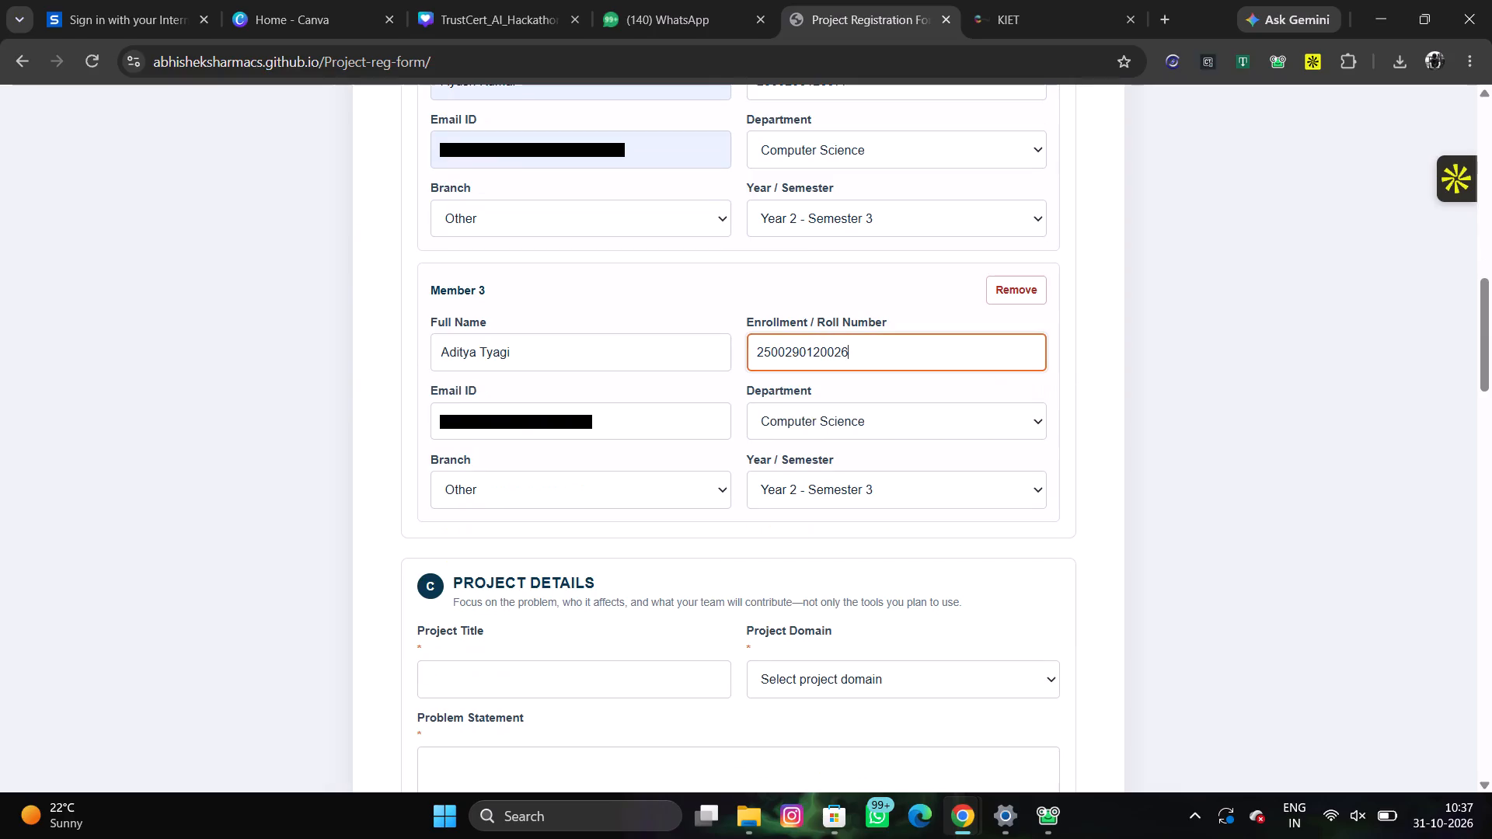
pyautogui.press('BackSpace')
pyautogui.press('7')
pyautogui.scroll(-1, 921, 383)
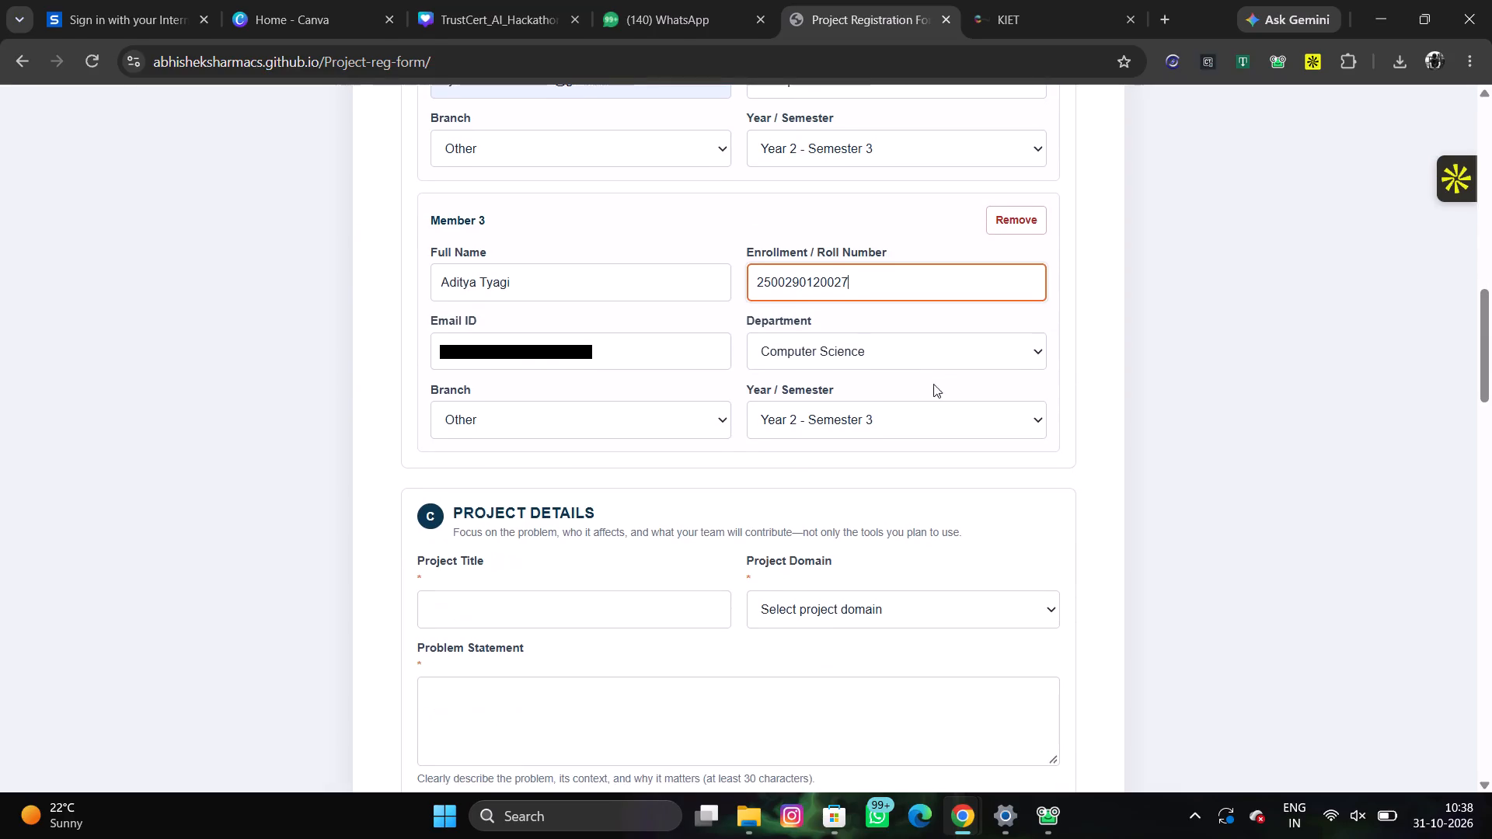
pyautogui.click(1218, 431)
# Add a fourth team member to Team Member Details and enter that member's full name.
pyautogui.scroll(4, 1218, 431)
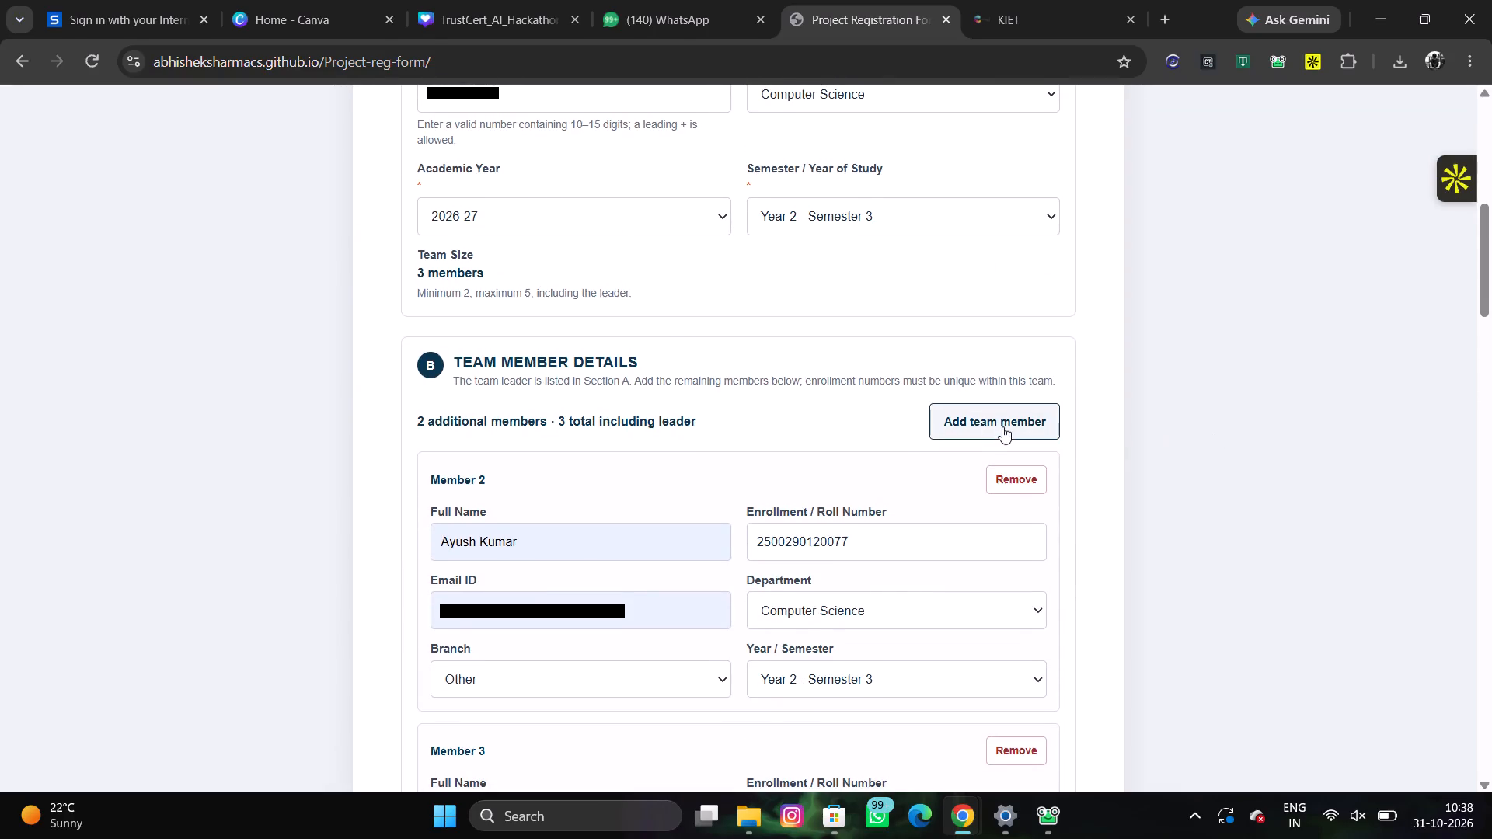
pyautogui.scroll(-1, 1002, 426)
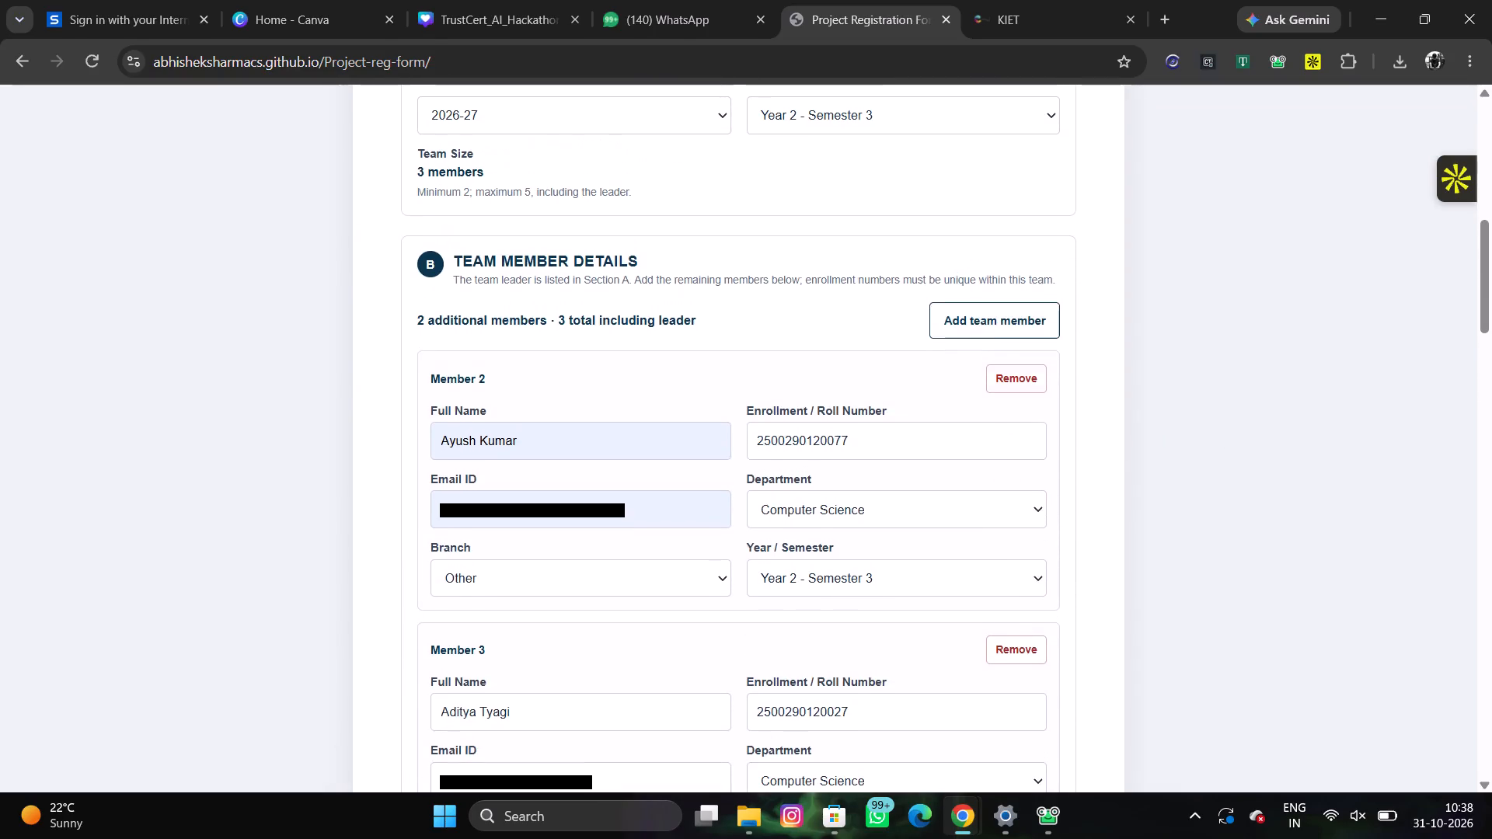
pyautogui.click(980, 334)
pyautogui.scroll(-6, 980, 334)
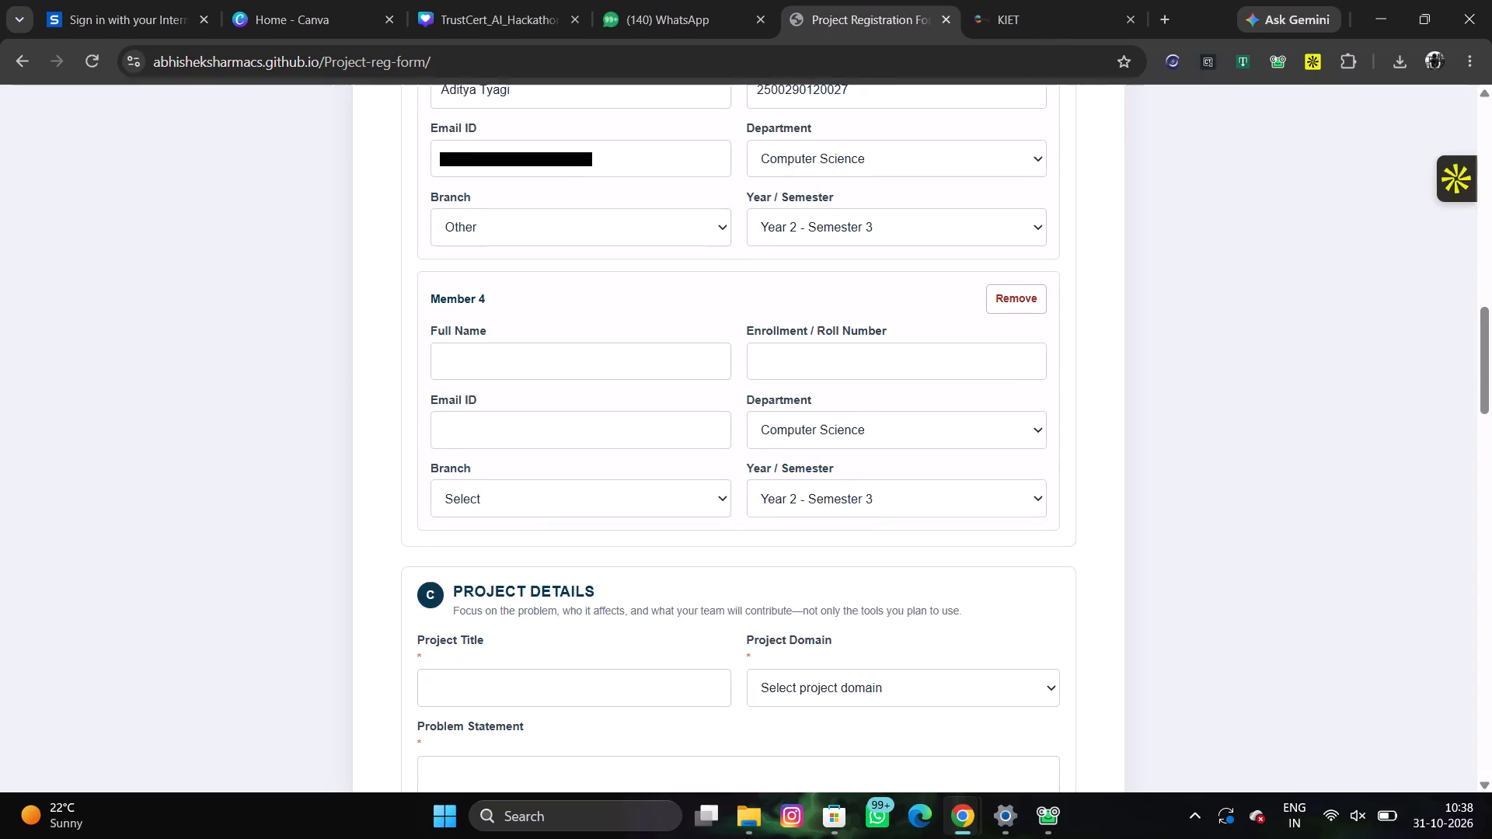
pyautogui.click(528, 353)
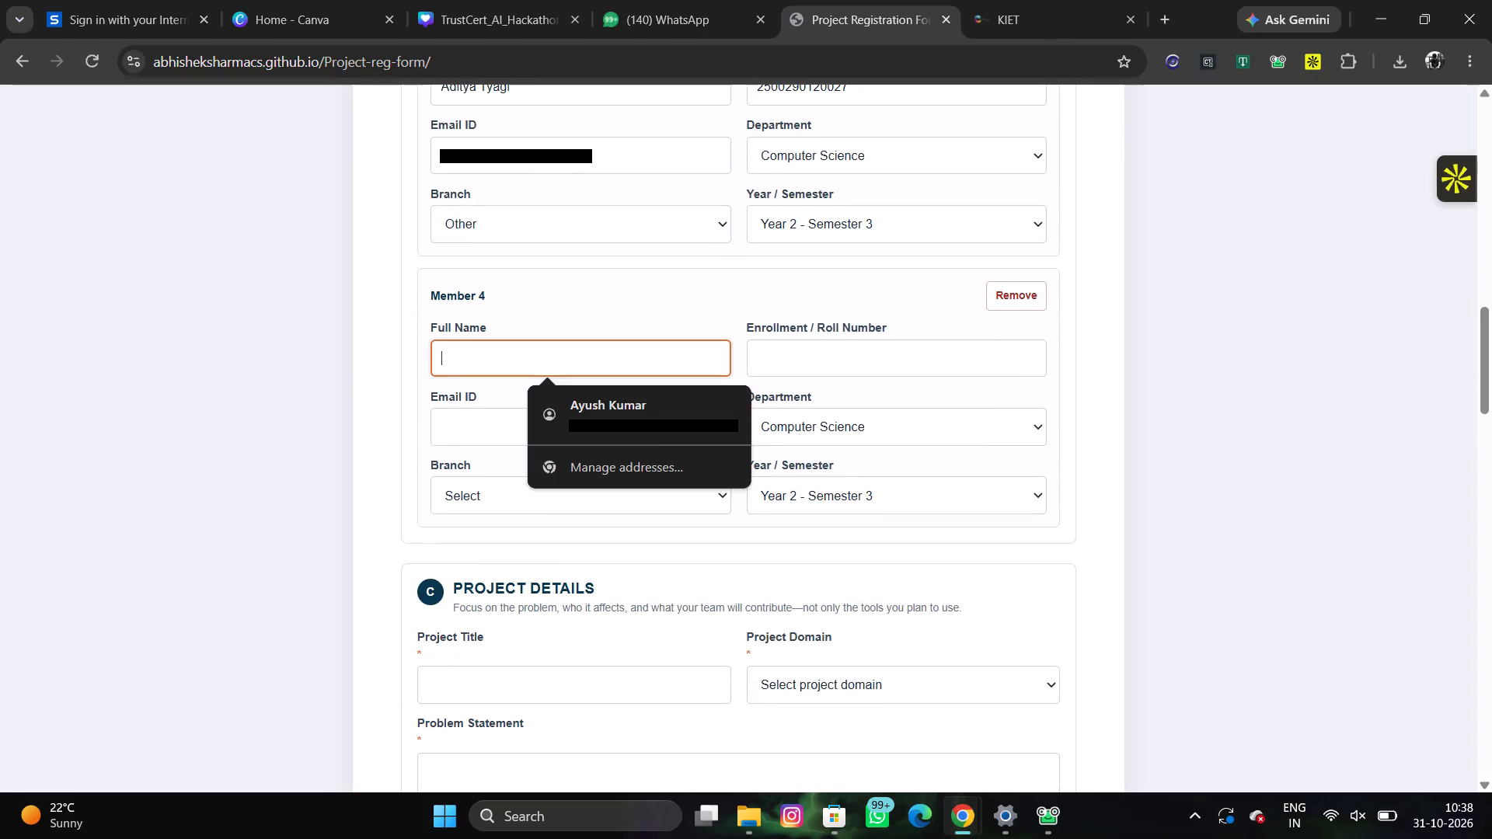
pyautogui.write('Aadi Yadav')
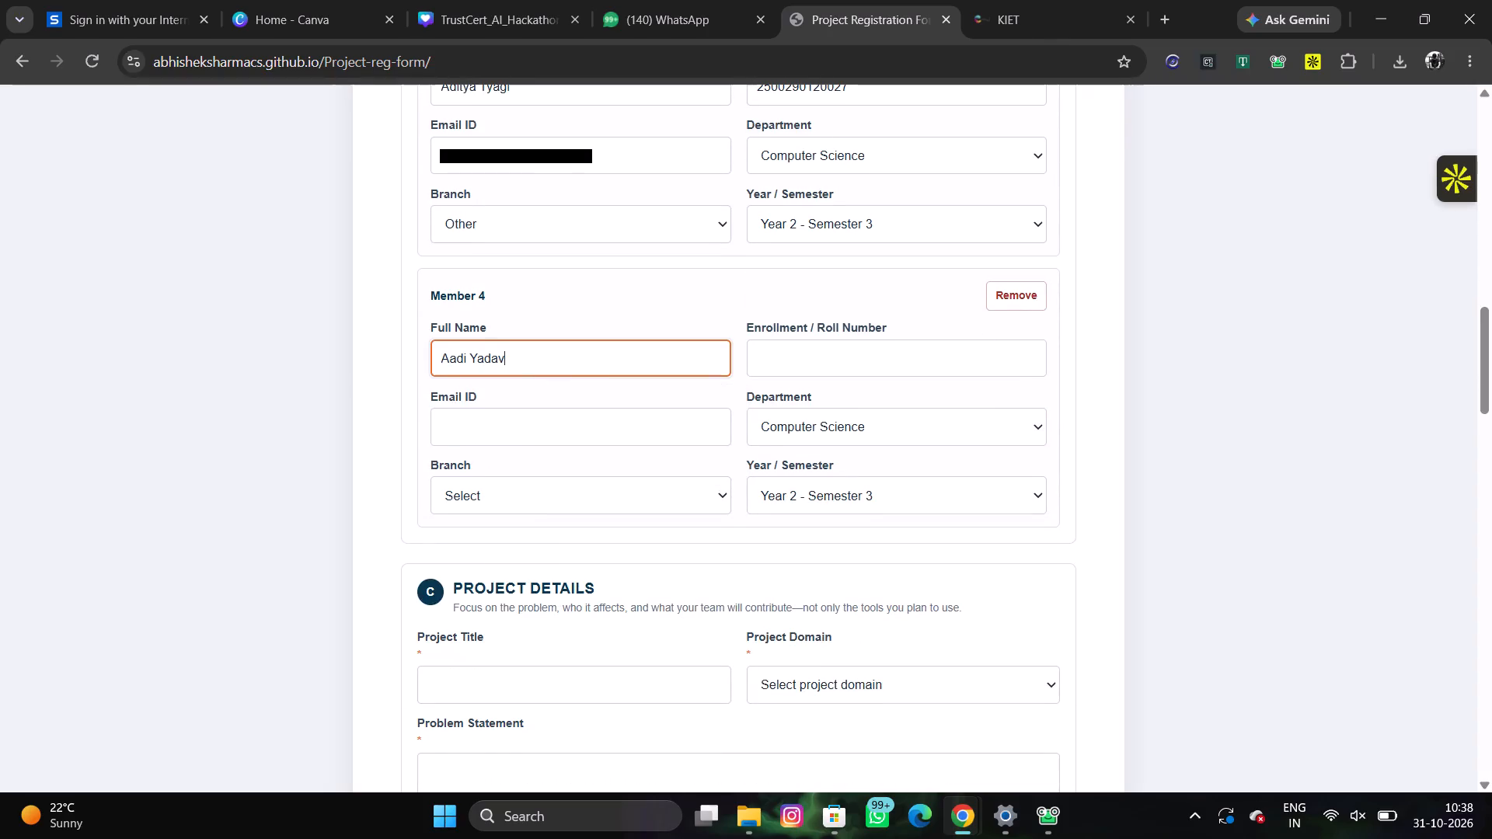
# Fill in Member 4's enrollment number by reusing the copied Member 2 number with its last two digits replaced.
pyautogui.click(774, 356)
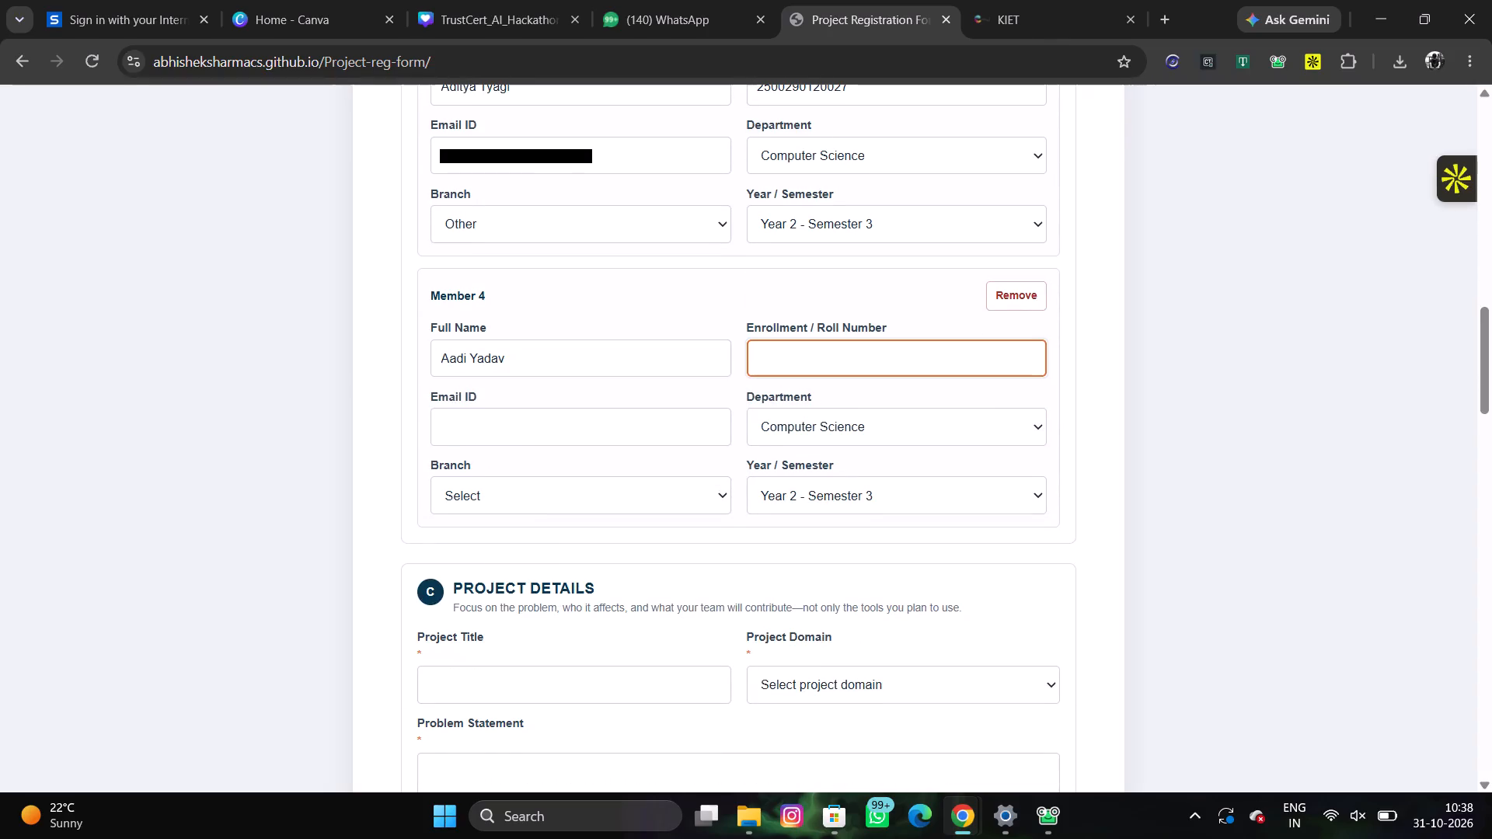
pyautogui.hotkey('ctrl', 'v')
pyautogui.press('BackSpace')
pyautogui.press('BackSpace')
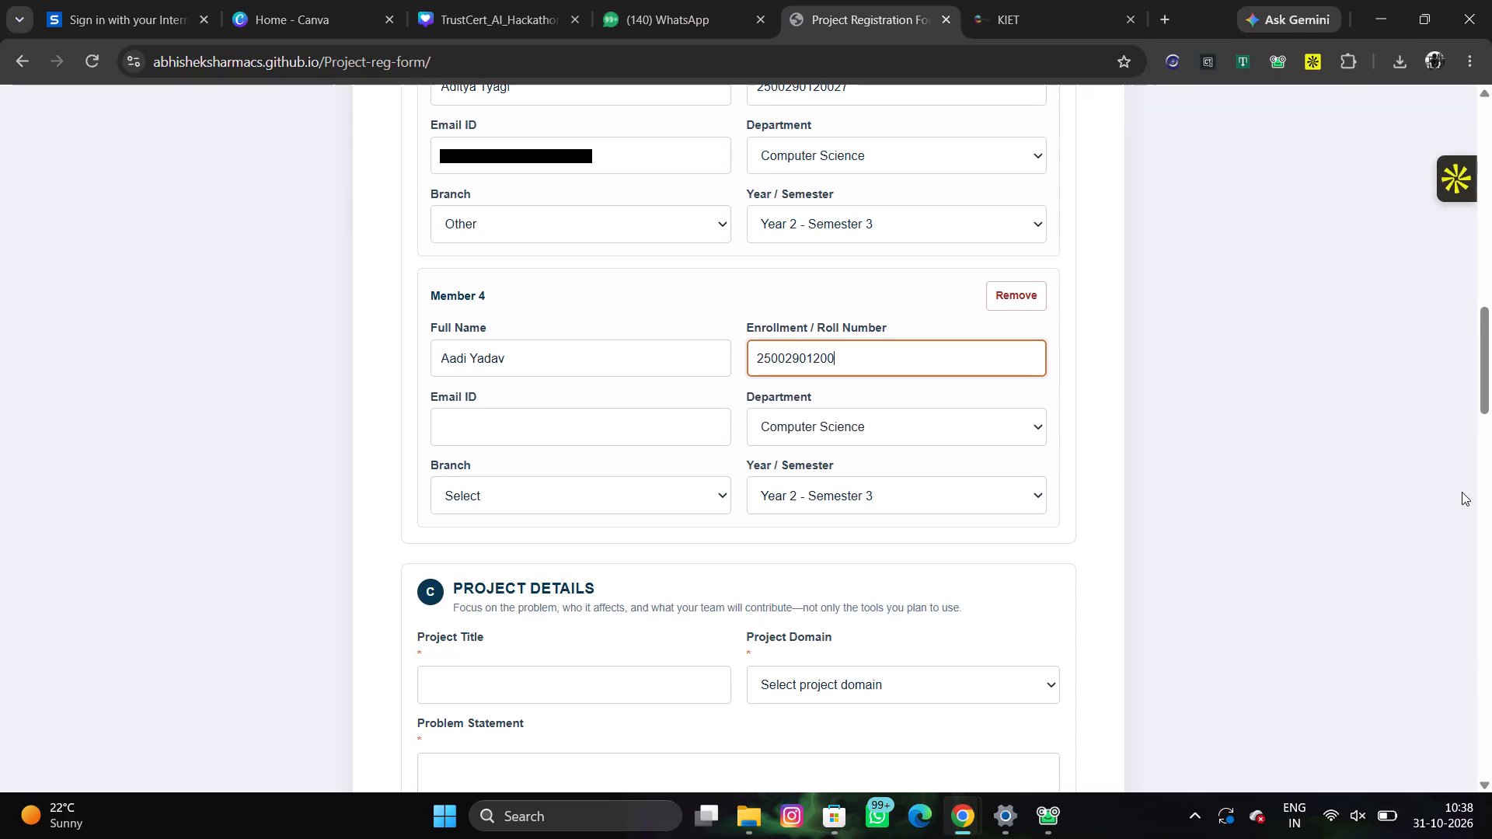
pyautogui.scroll(1, 1462, 492)
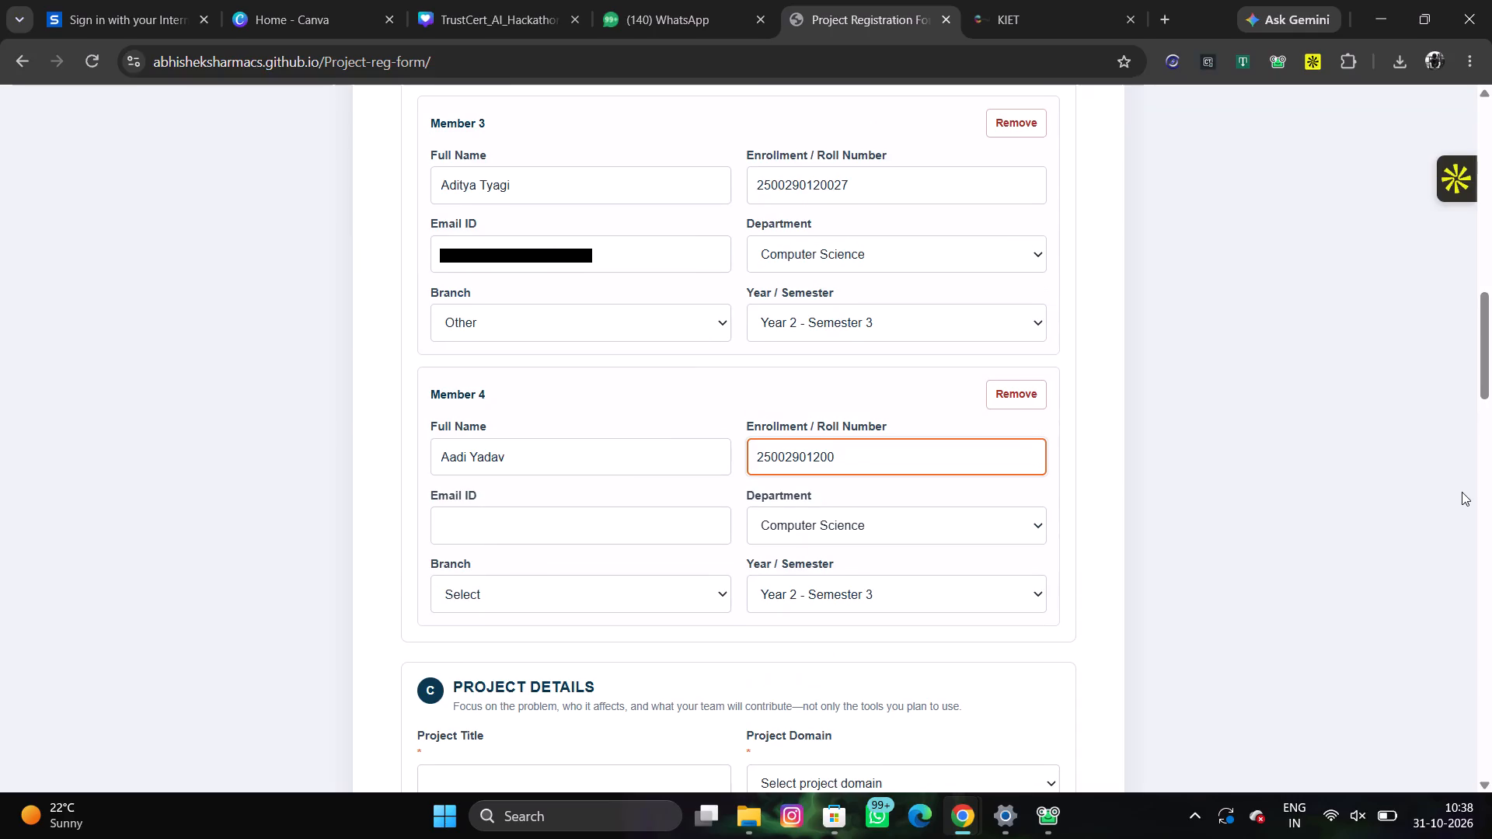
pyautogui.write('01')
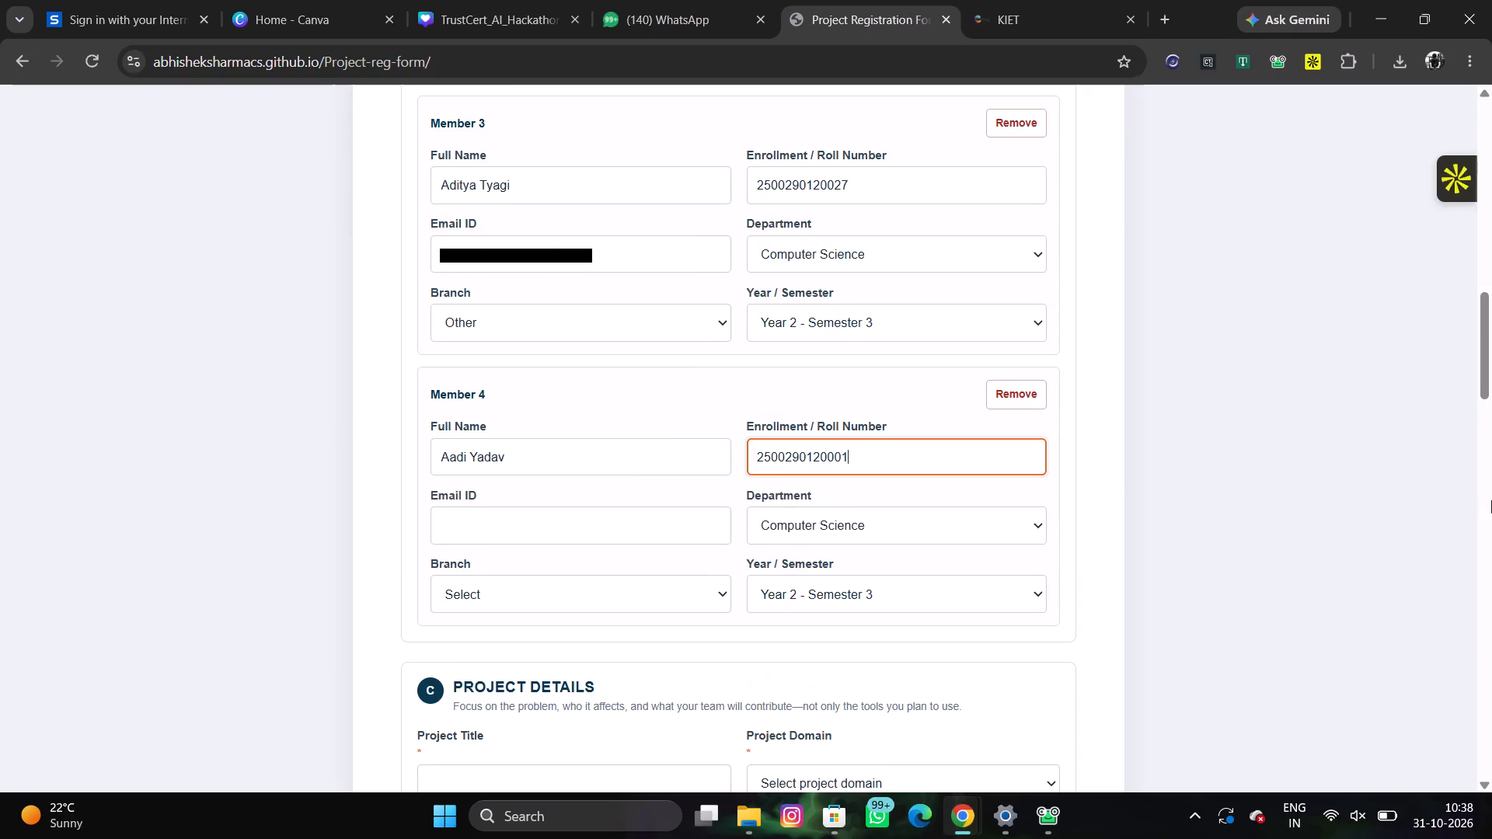
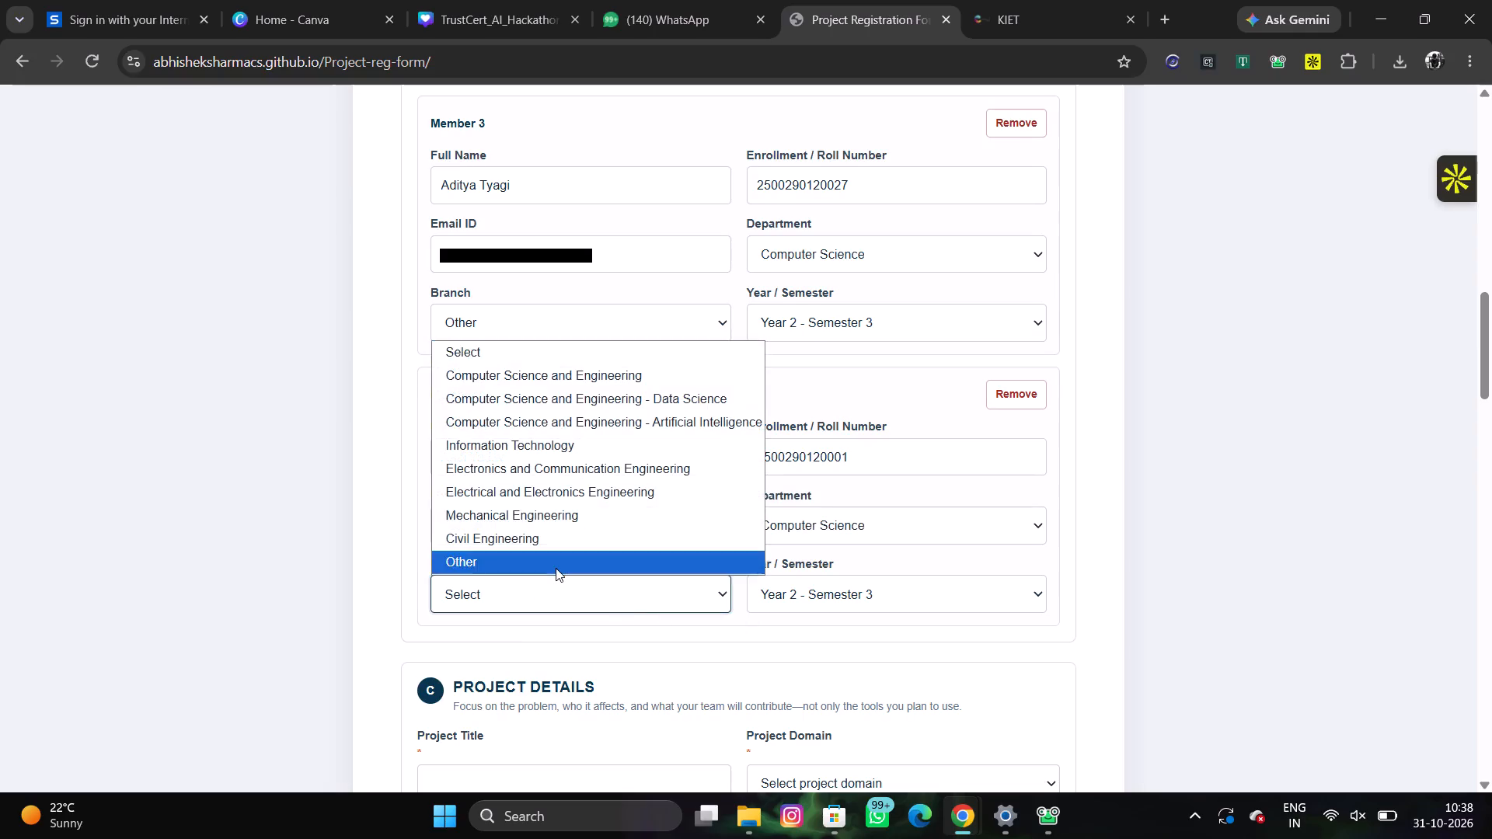
# Go to the Project Details section and activate the Project Title field for entry.
pyautogui.scroll(-3, 556, 568)
pyautogui.click(514, 481)
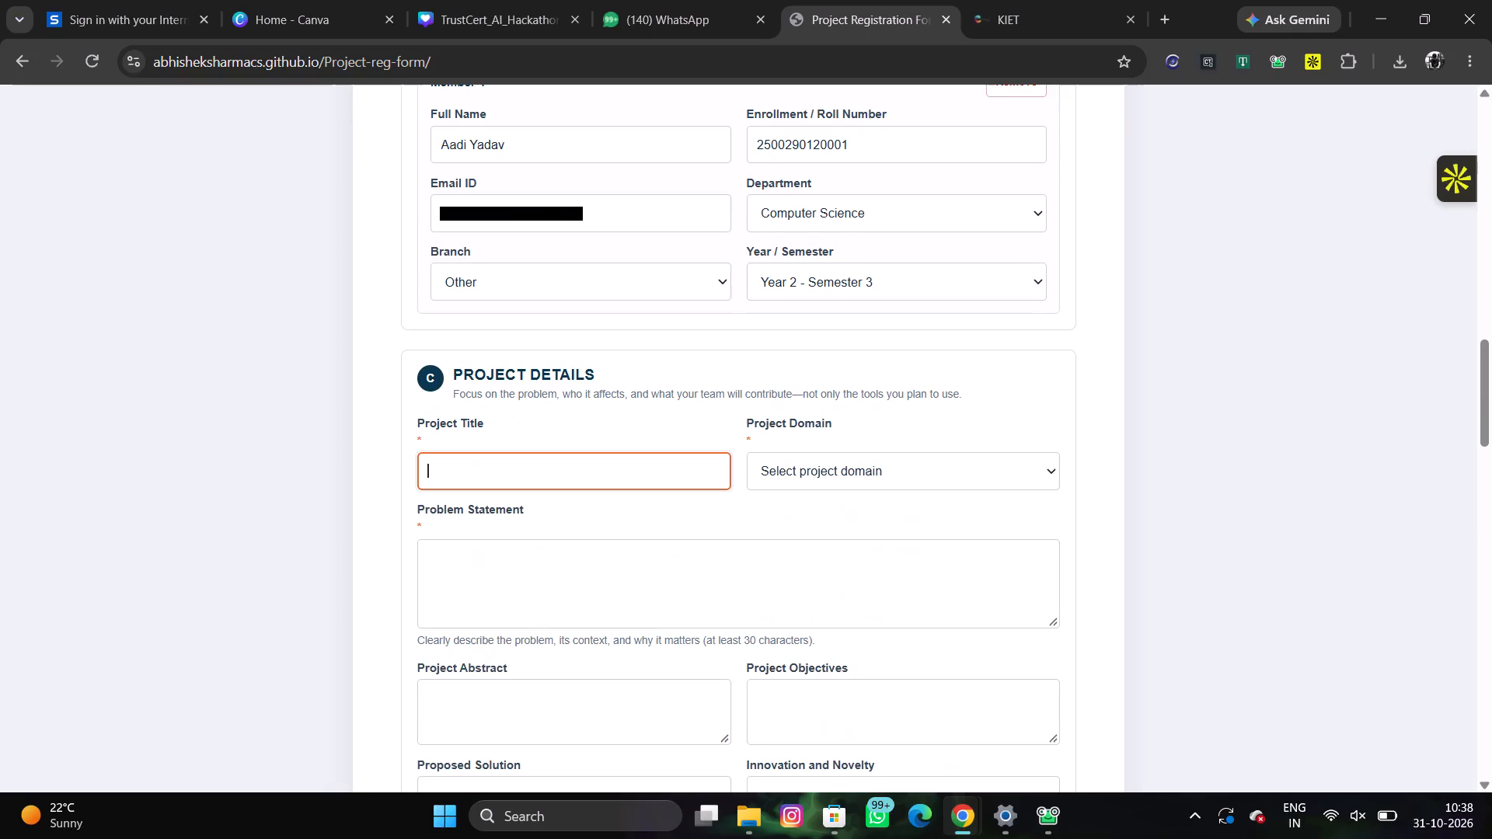
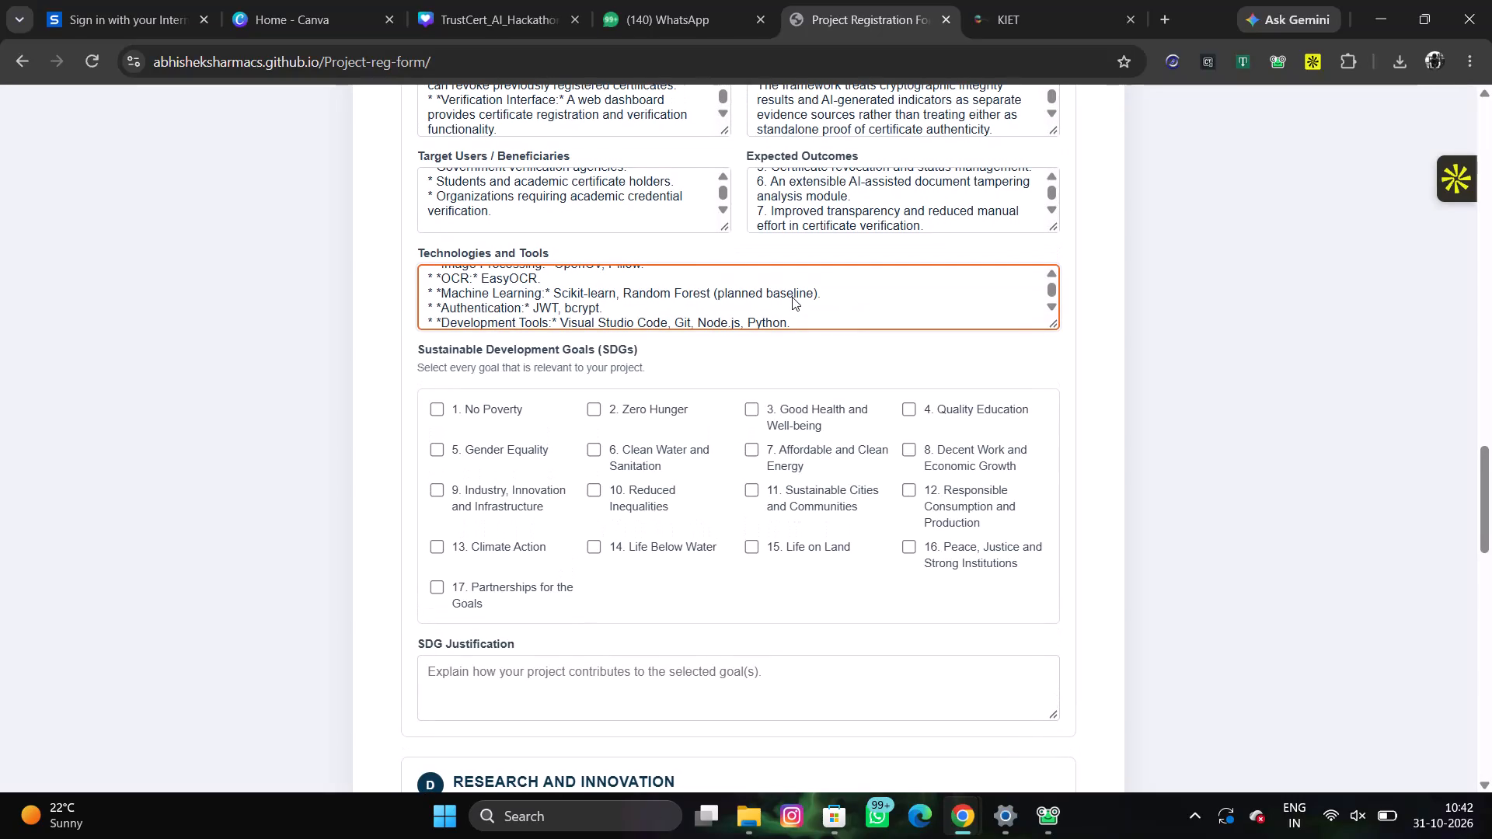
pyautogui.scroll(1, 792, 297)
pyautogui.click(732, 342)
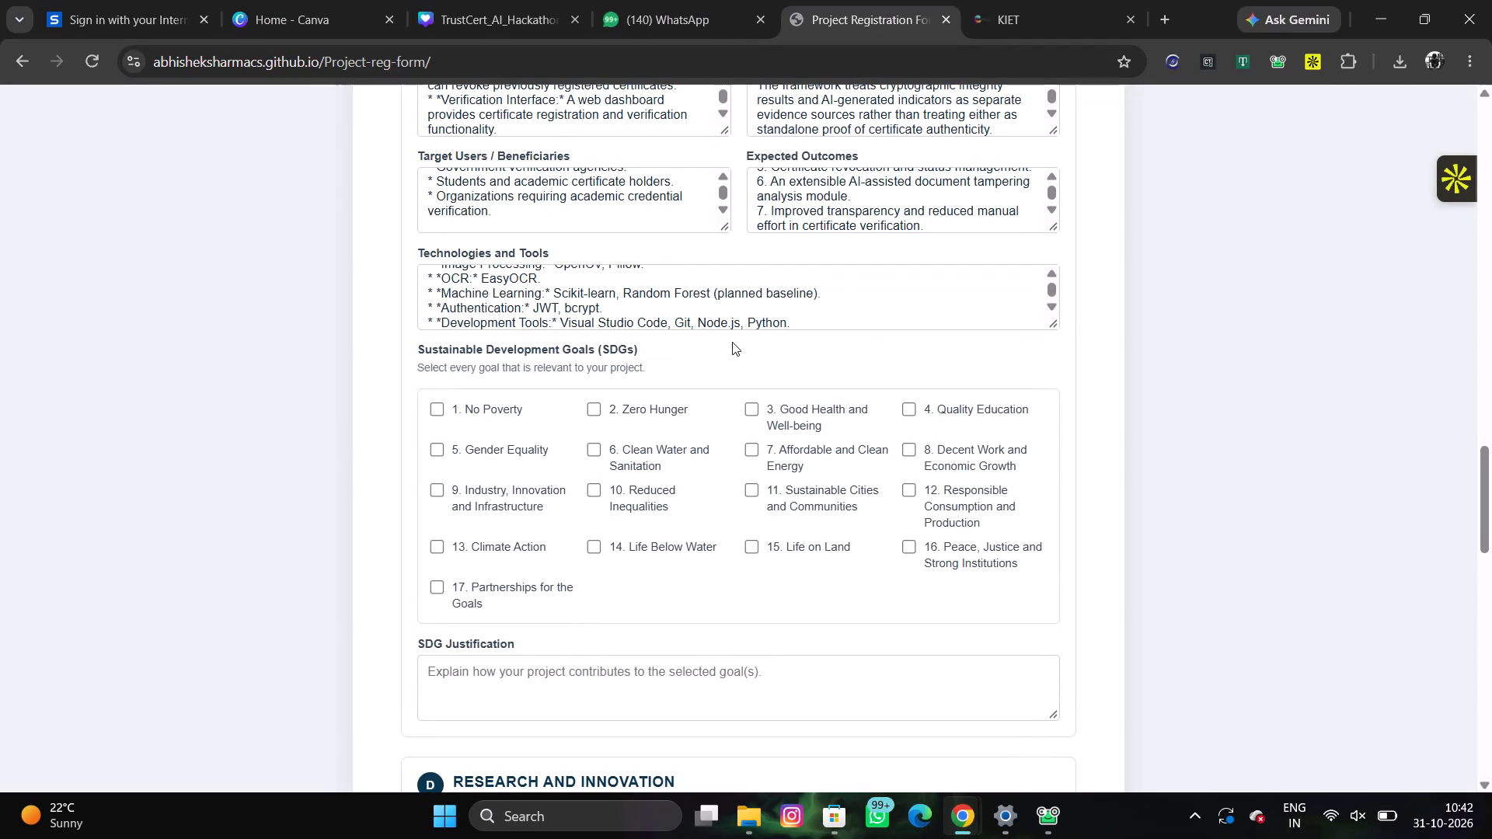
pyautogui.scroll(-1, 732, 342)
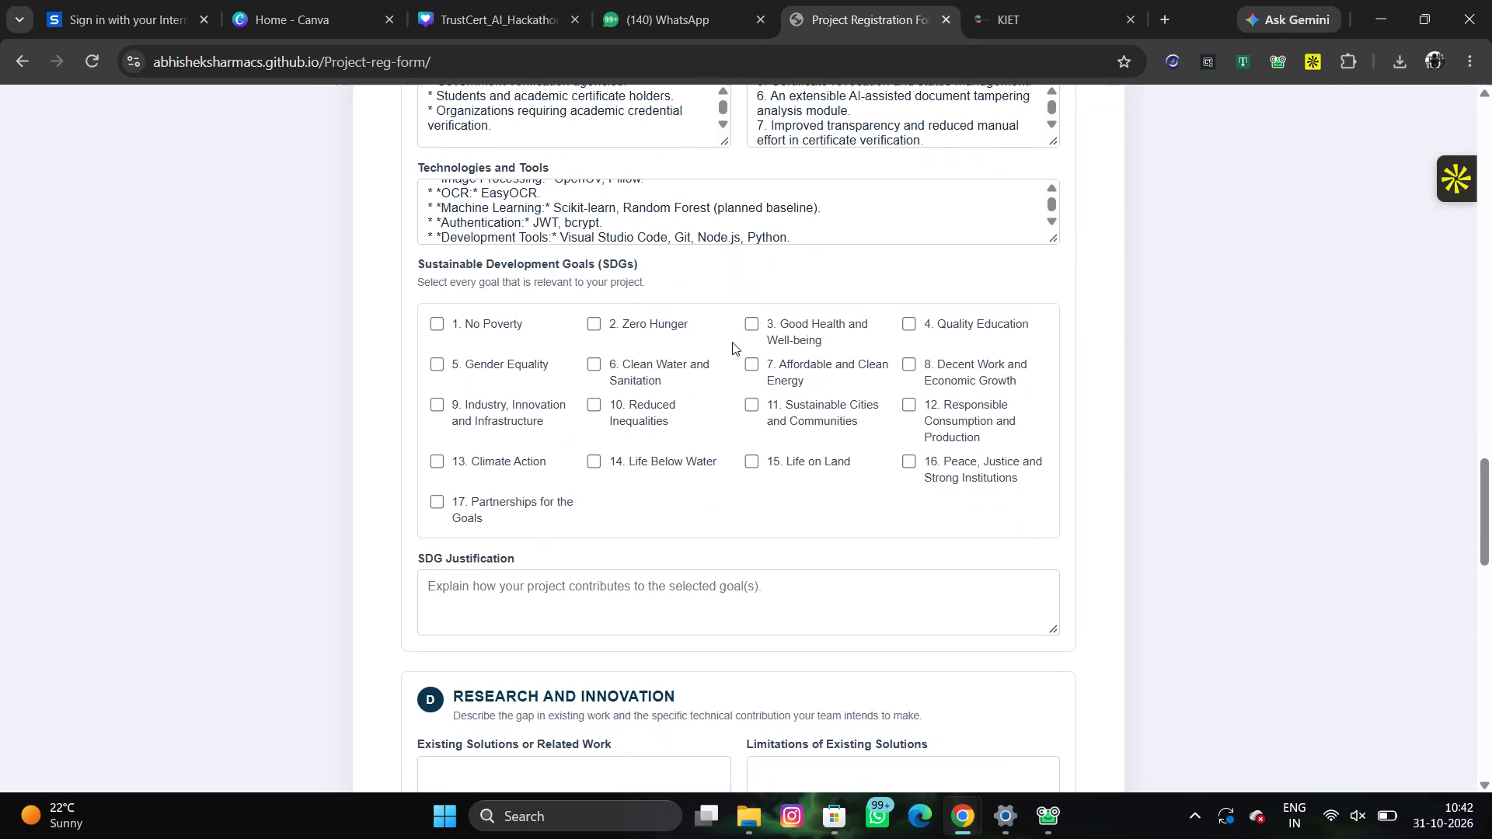
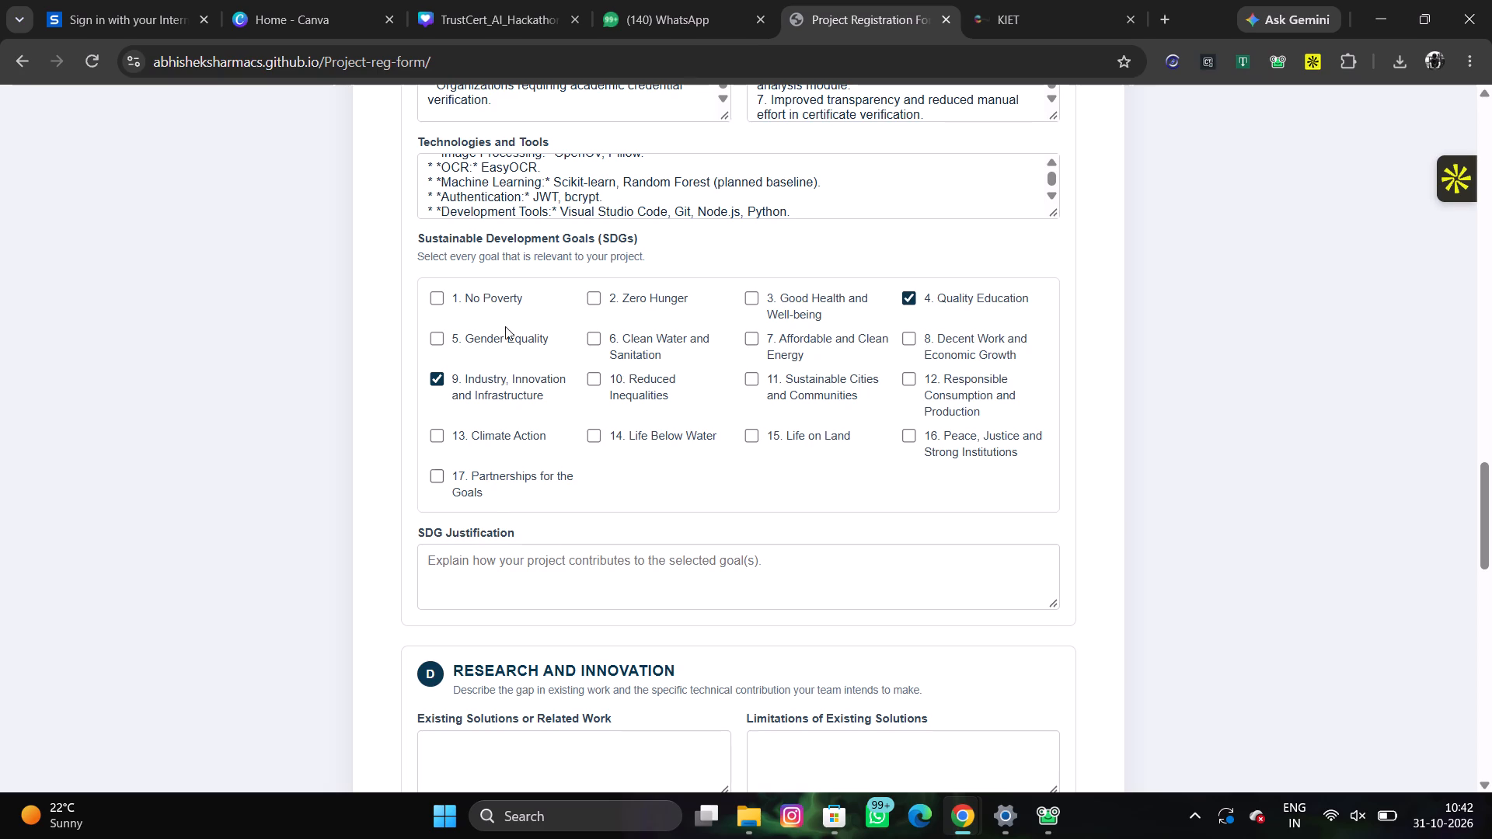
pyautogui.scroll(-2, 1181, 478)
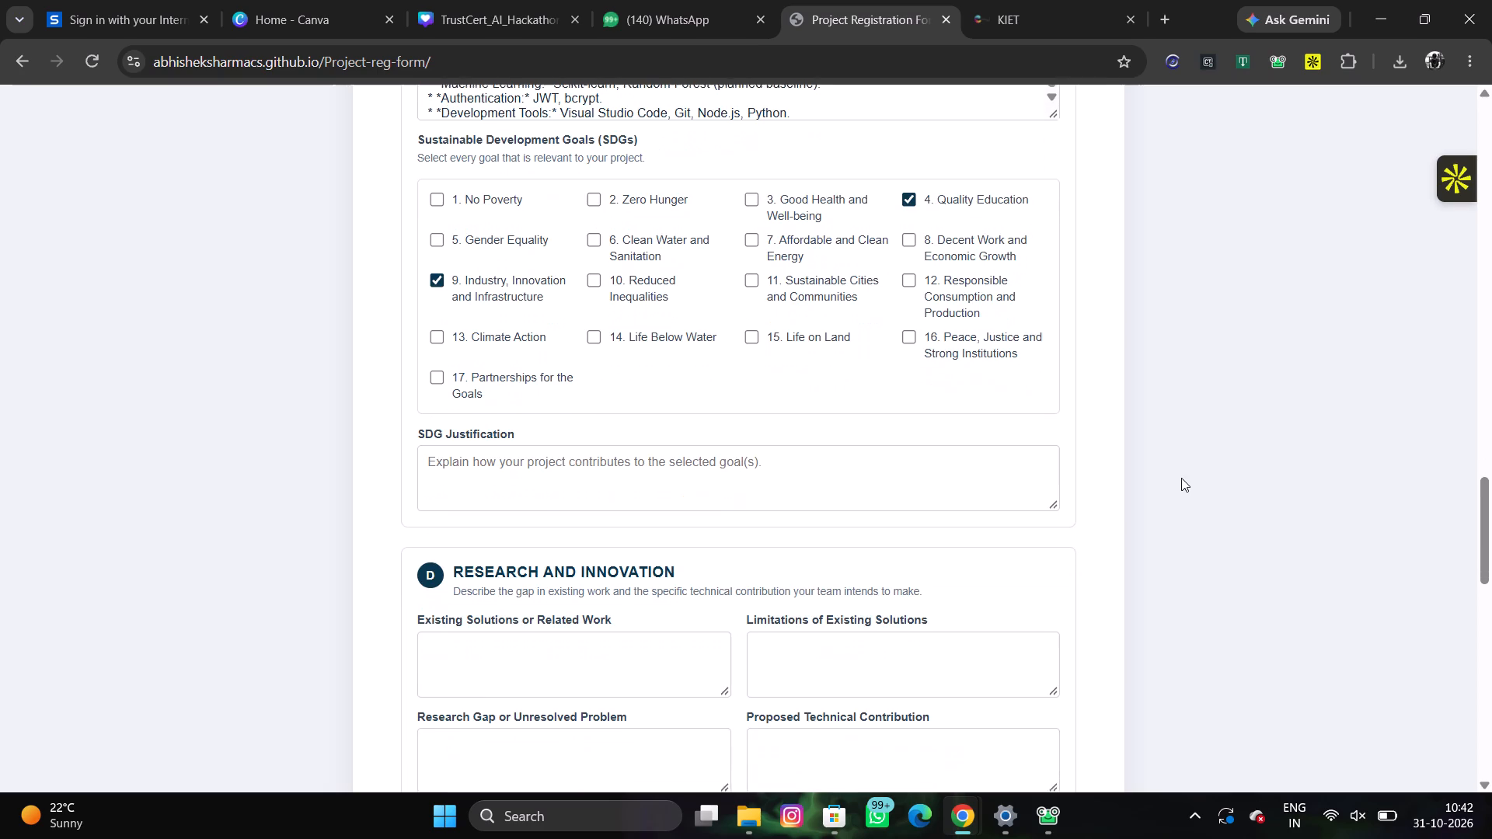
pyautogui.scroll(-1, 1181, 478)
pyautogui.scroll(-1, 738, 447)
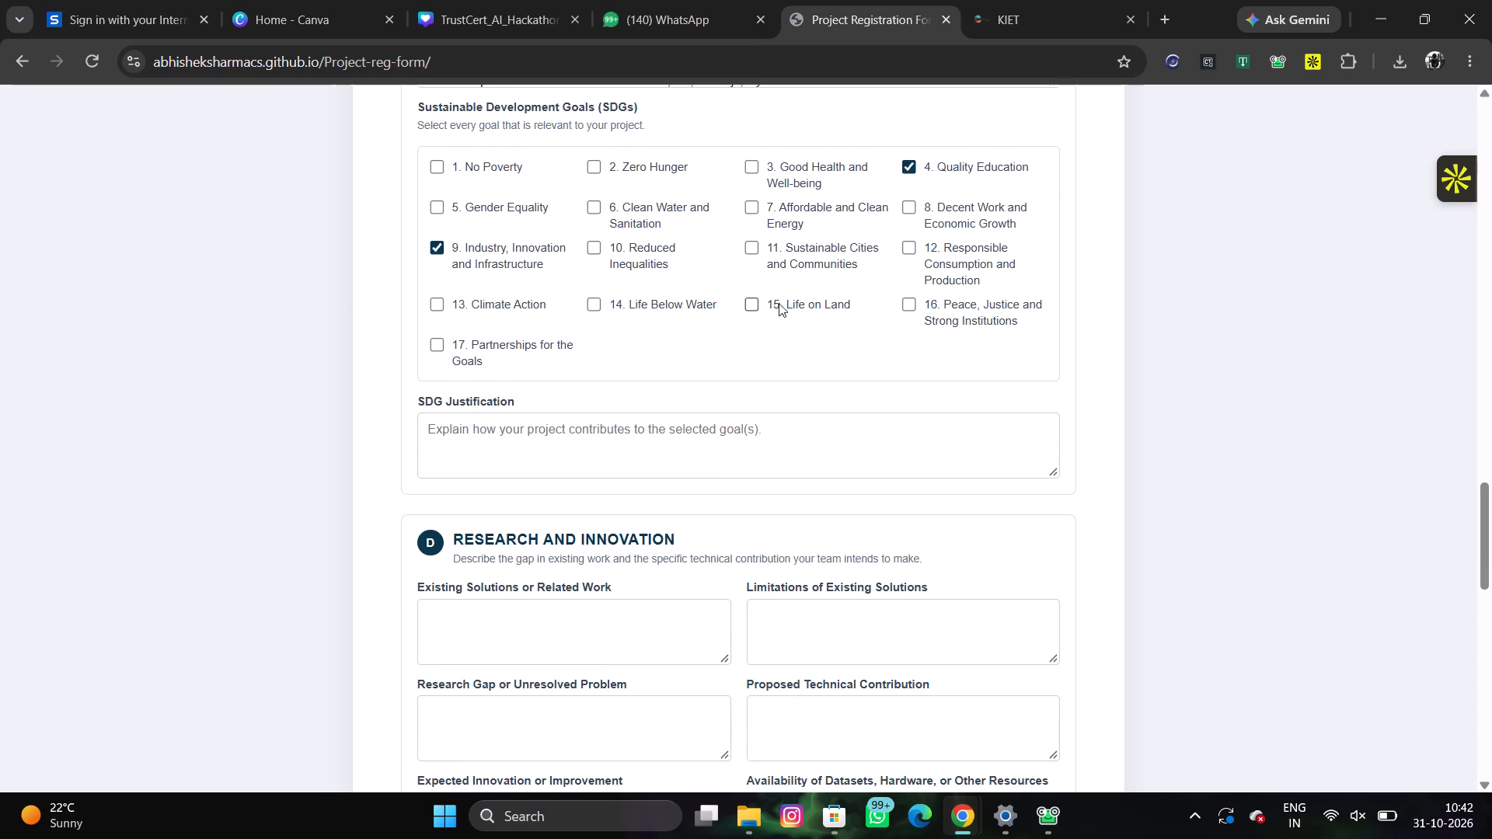
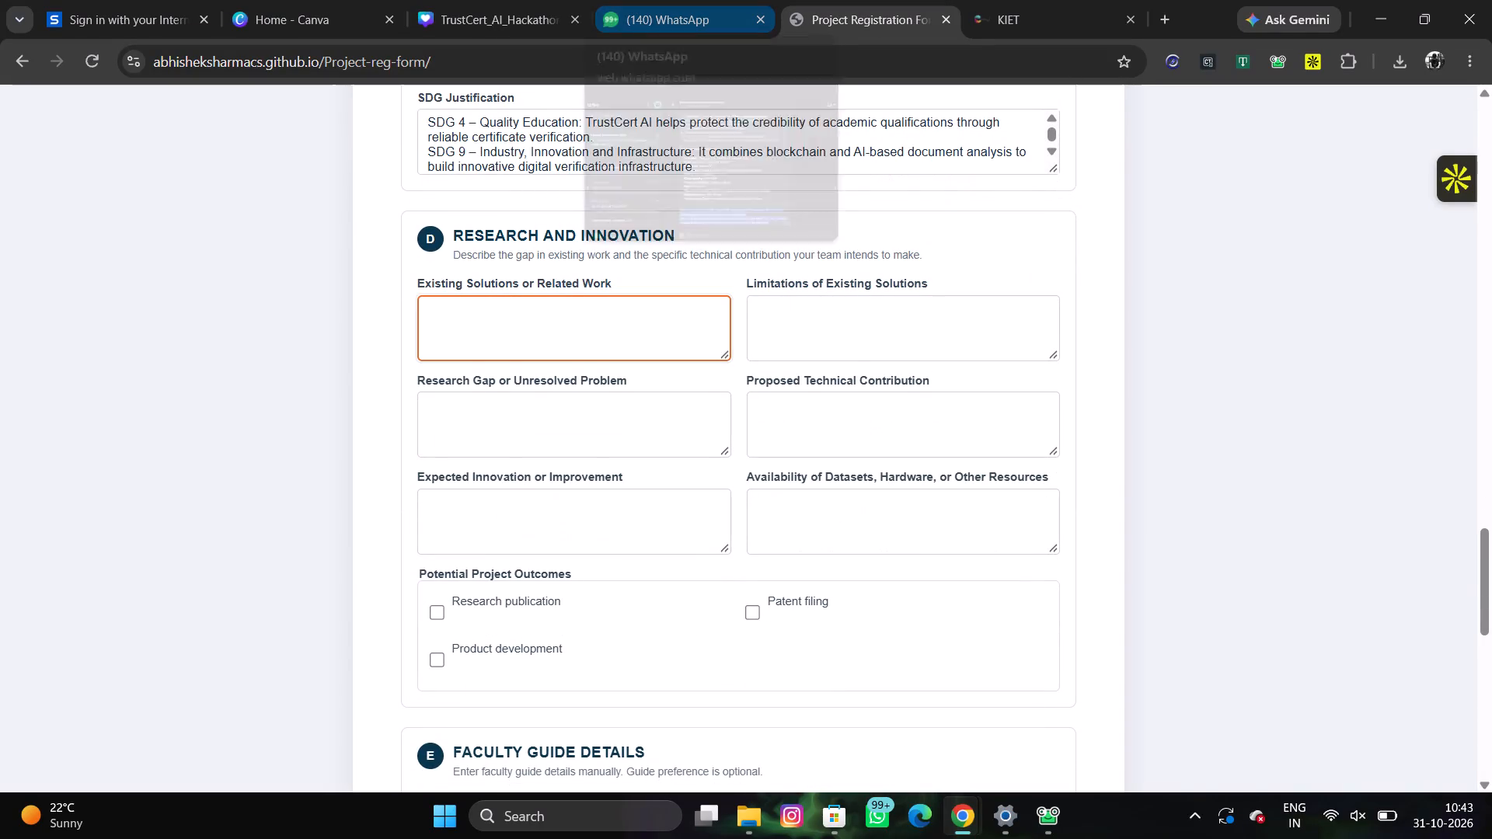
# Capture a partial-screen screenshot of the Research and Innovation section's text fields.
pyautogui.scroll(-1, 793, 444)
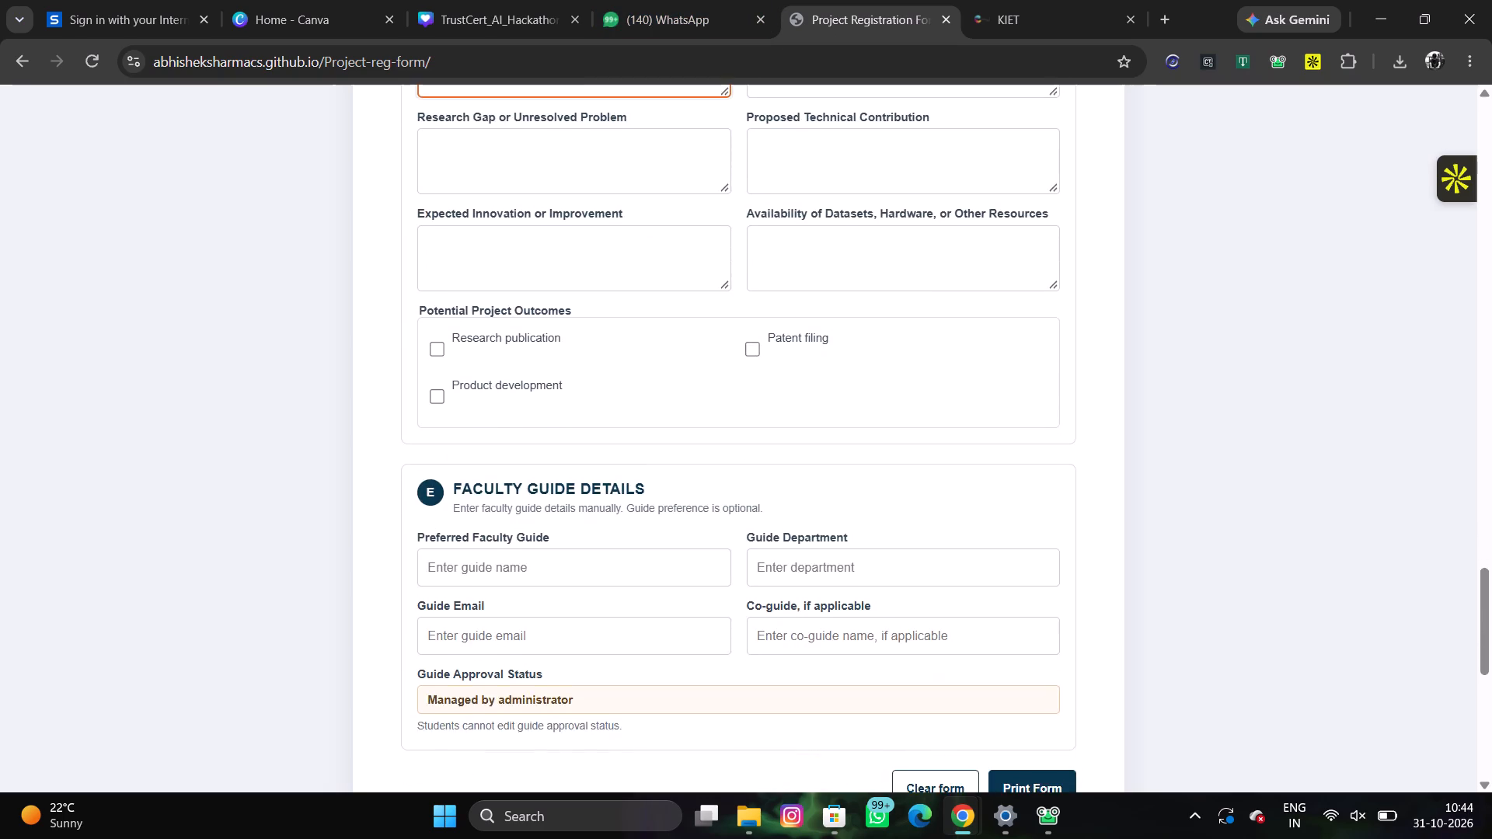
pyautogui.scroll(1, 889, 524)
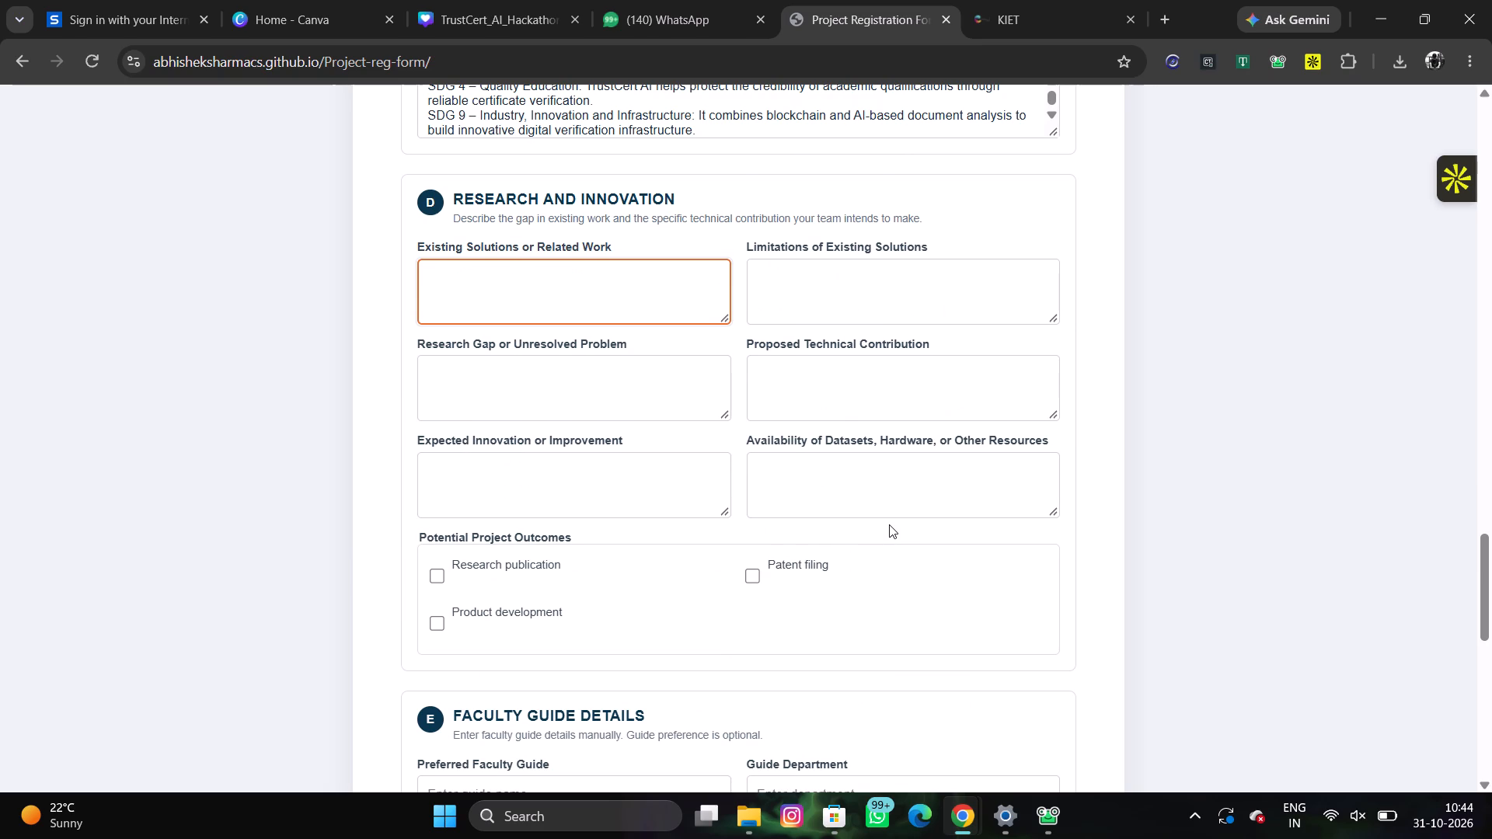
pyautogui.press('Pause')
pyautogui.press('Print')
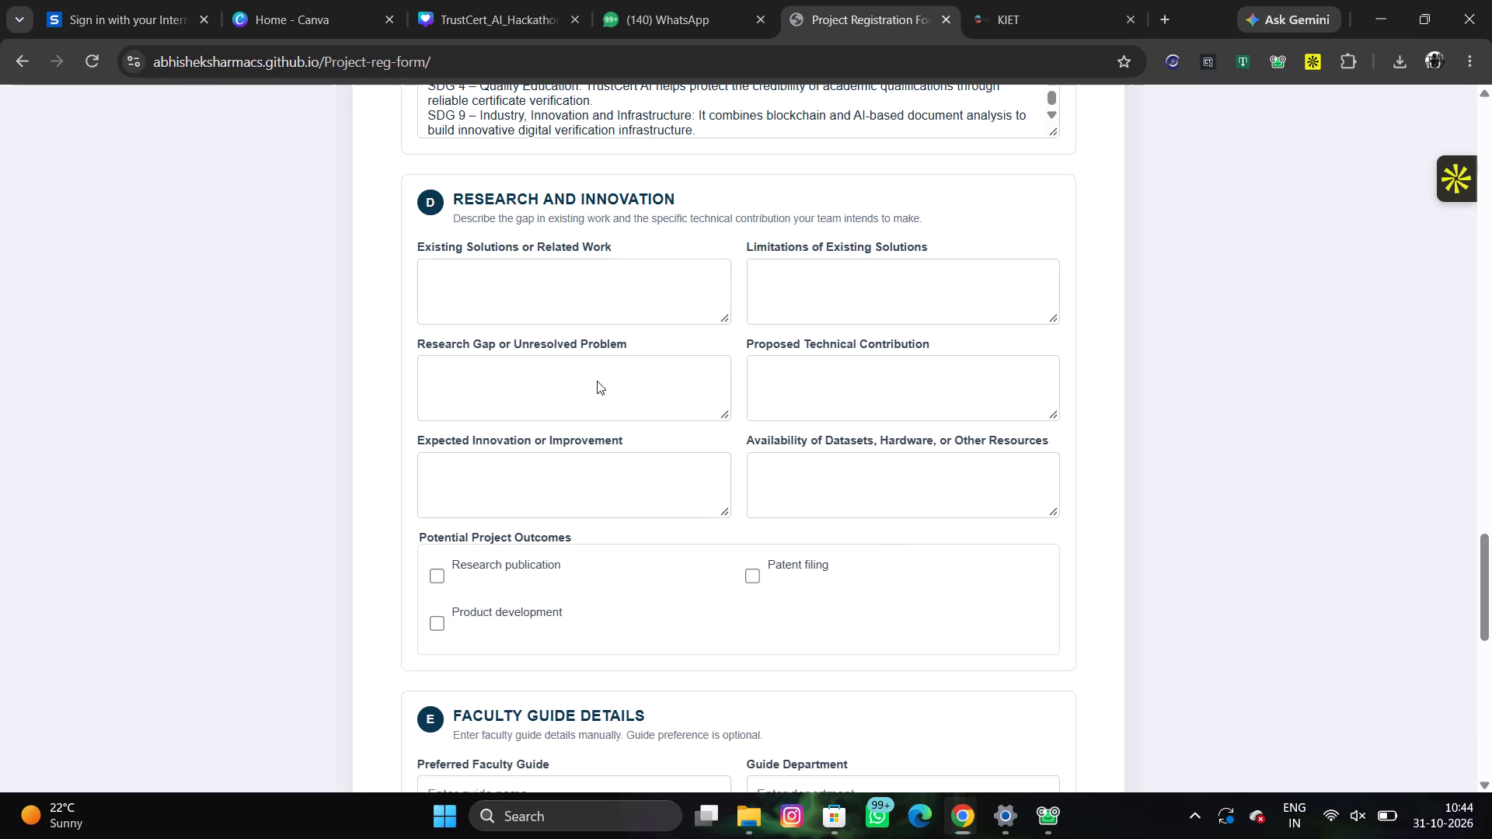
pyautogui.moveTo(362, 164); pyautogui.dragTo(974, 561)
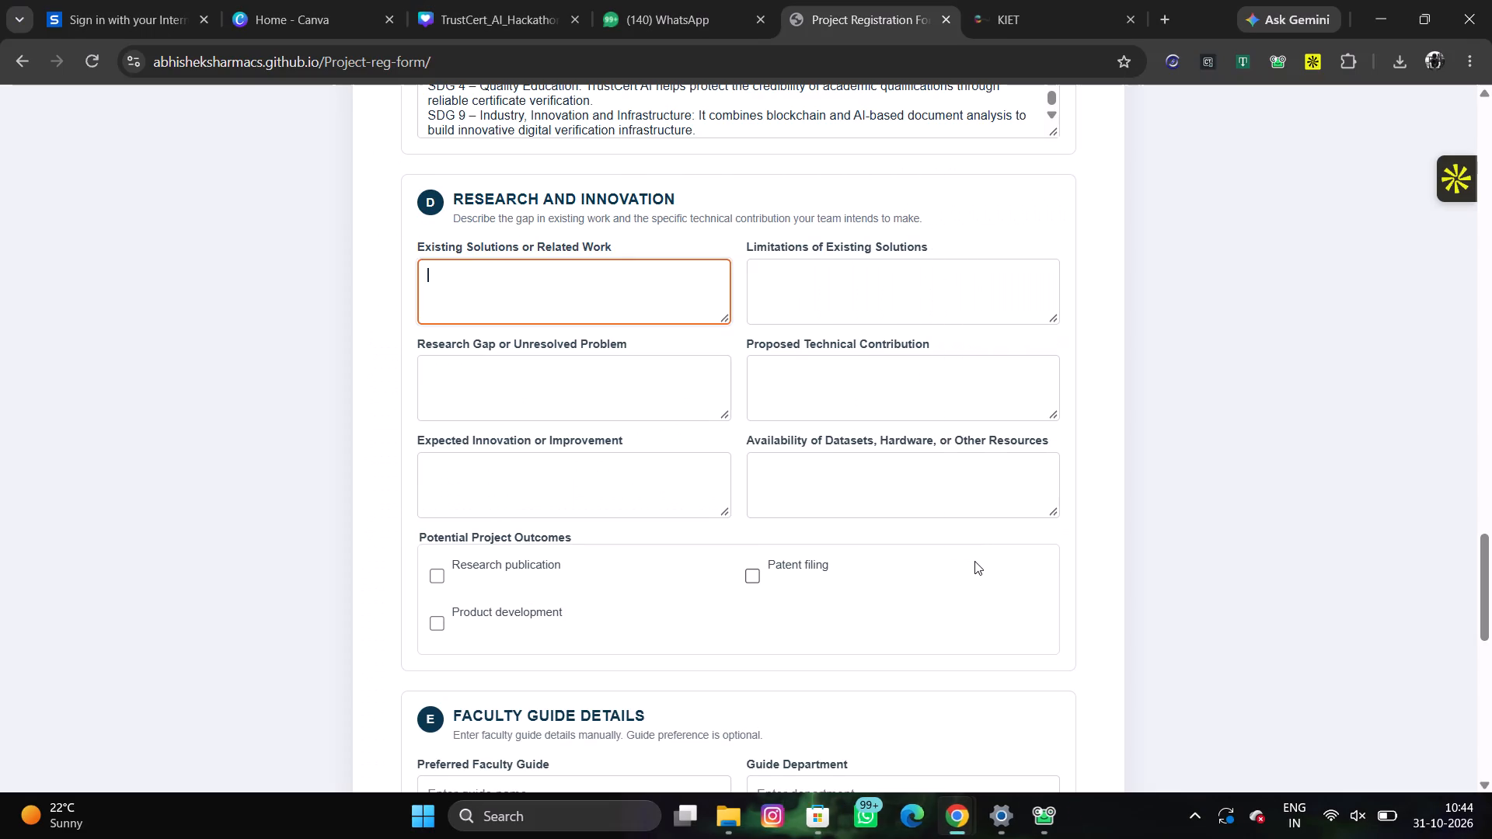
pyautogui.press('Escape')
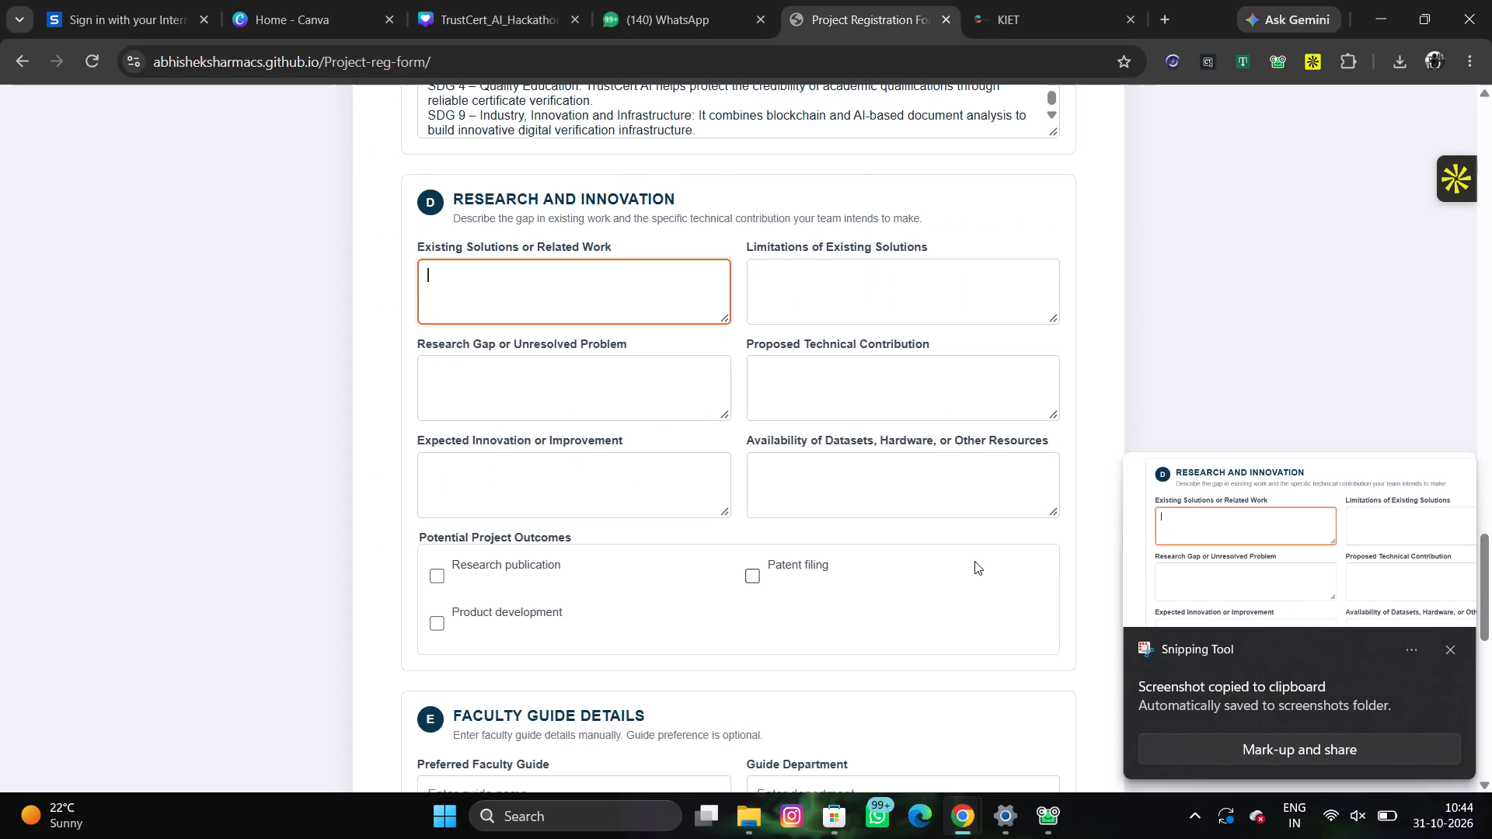
# Retake the screenshot to cover the full Research and Innovation section, from its heading through Potential Project Outcomes.
pyautogui.press('Print')
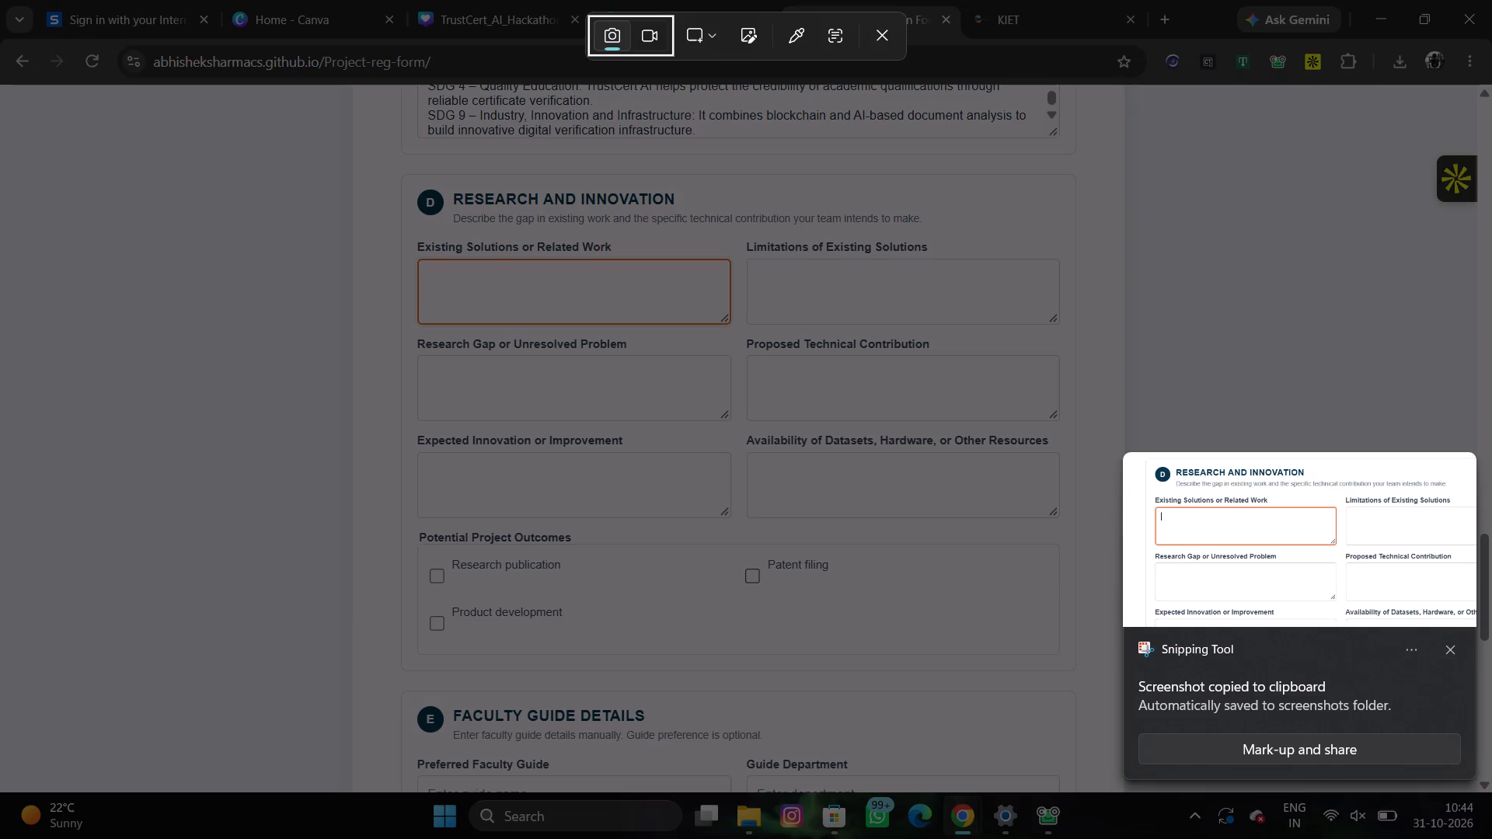
pyautogui.moveTo(396, 169); pyautogui.dragTo(955, 469)
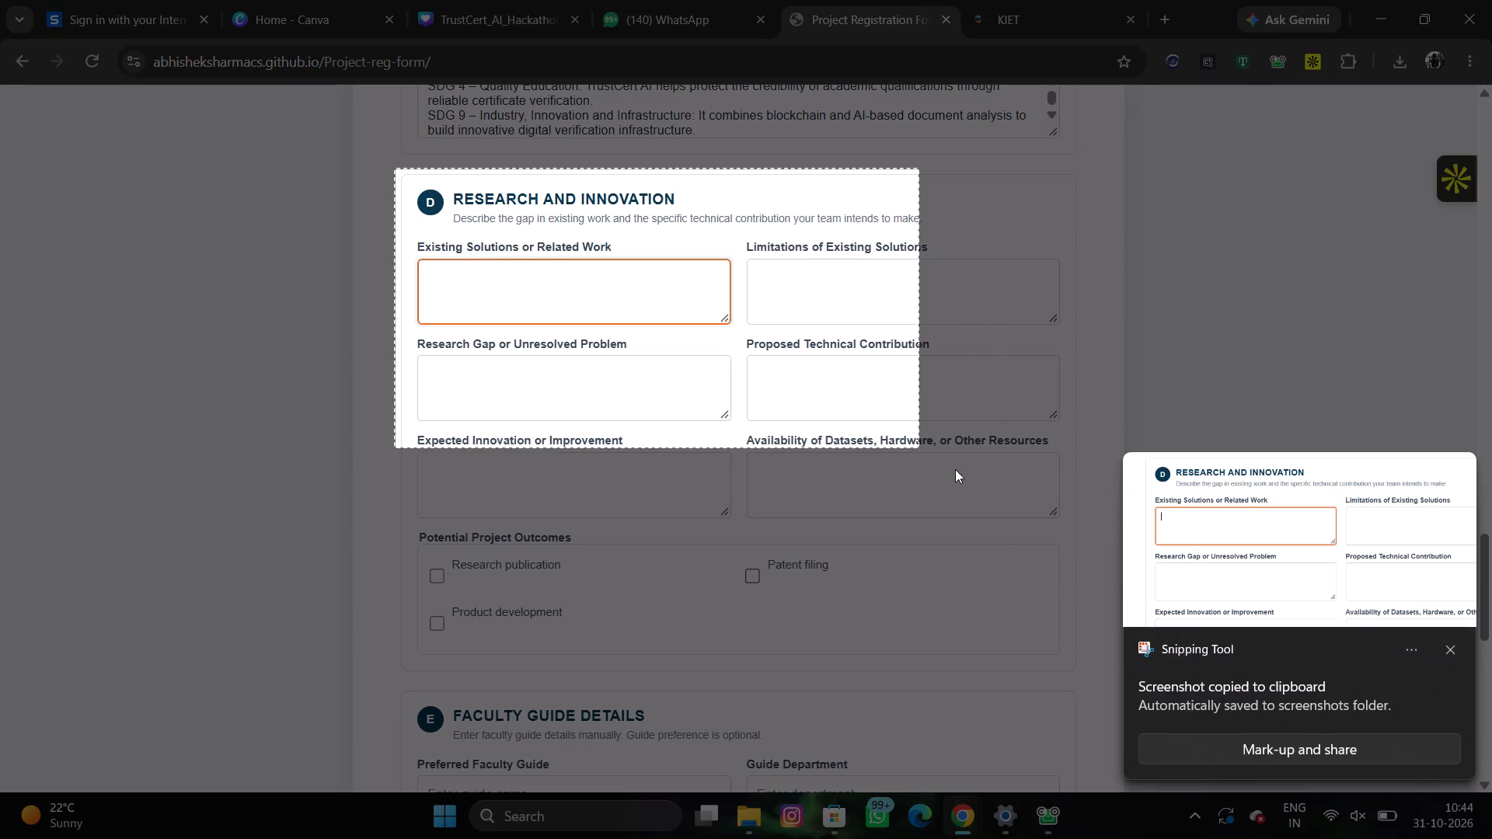
pyautogui.moveTo(955, 469); pyautogui.dragTo(1097, 709)
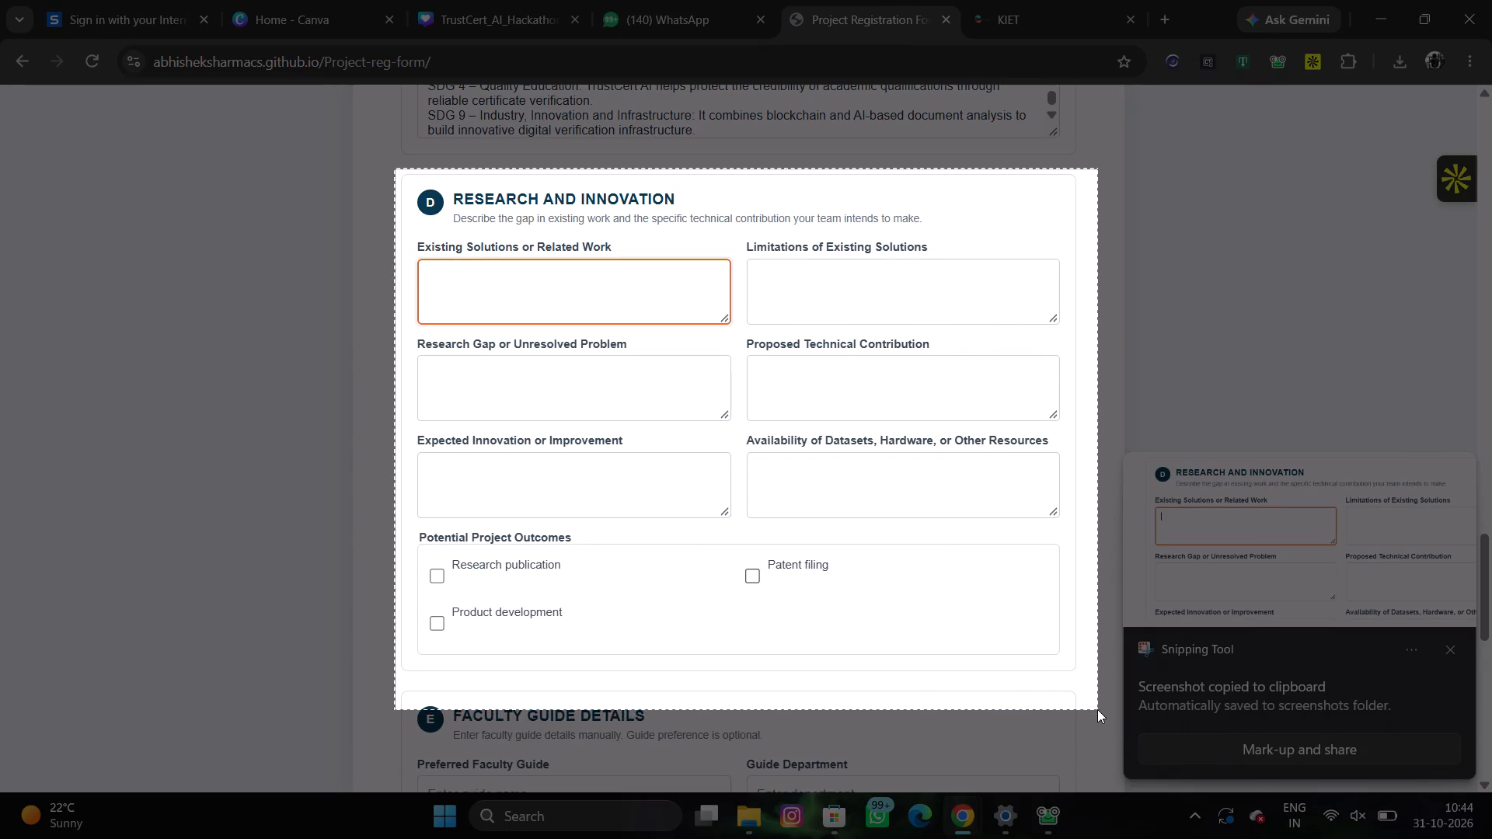
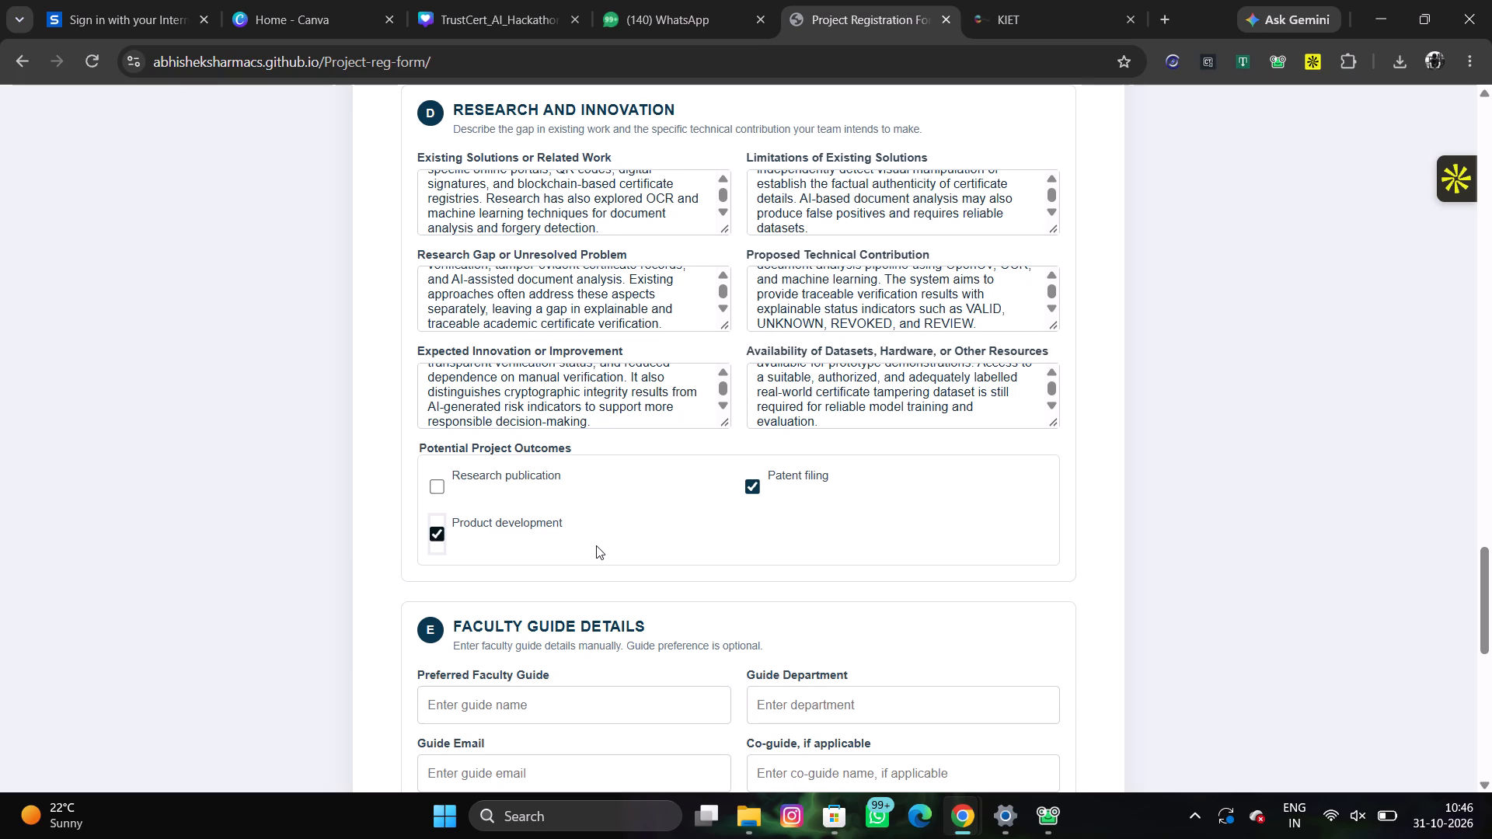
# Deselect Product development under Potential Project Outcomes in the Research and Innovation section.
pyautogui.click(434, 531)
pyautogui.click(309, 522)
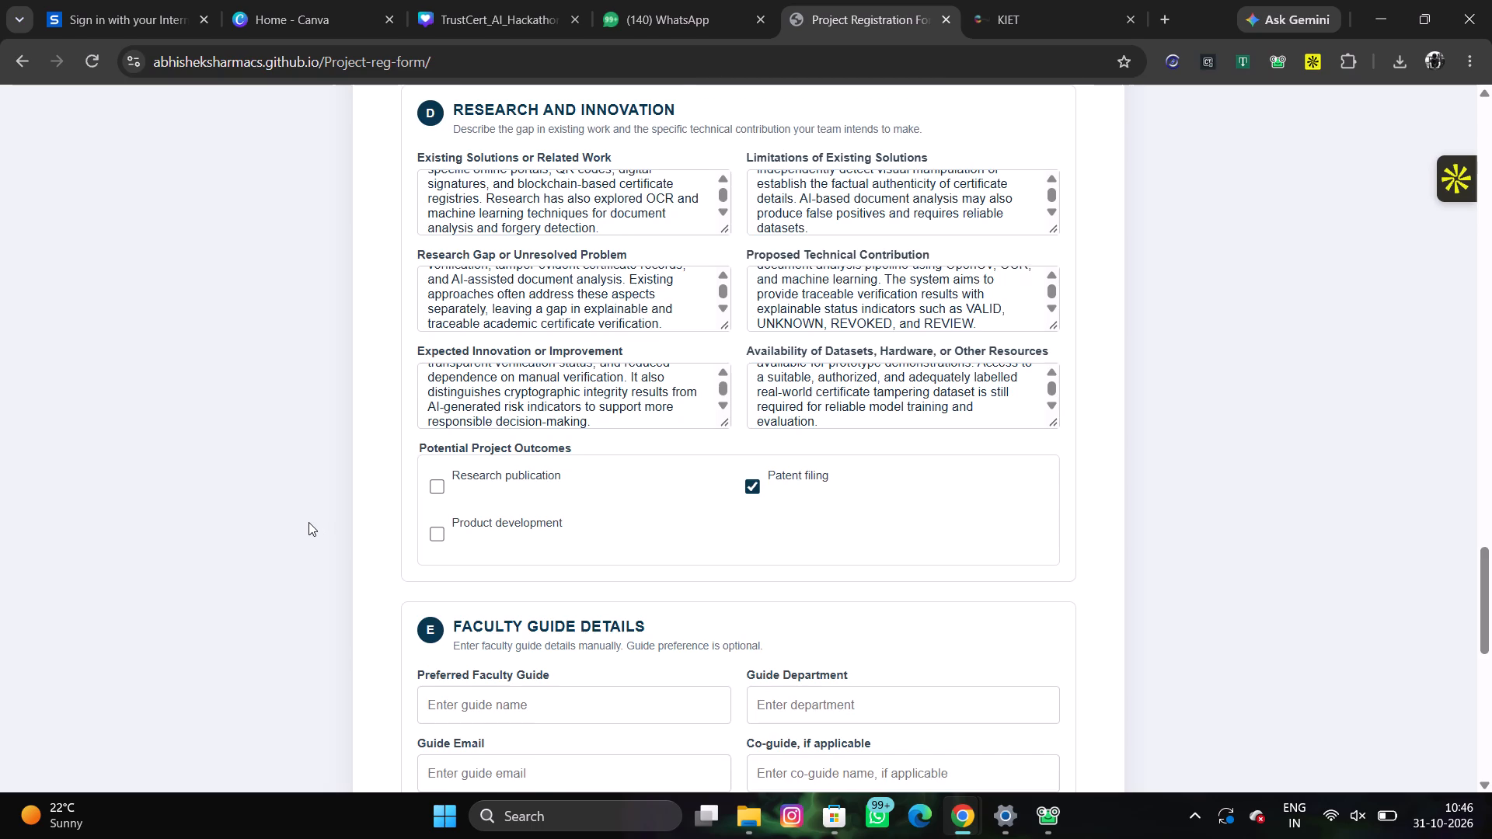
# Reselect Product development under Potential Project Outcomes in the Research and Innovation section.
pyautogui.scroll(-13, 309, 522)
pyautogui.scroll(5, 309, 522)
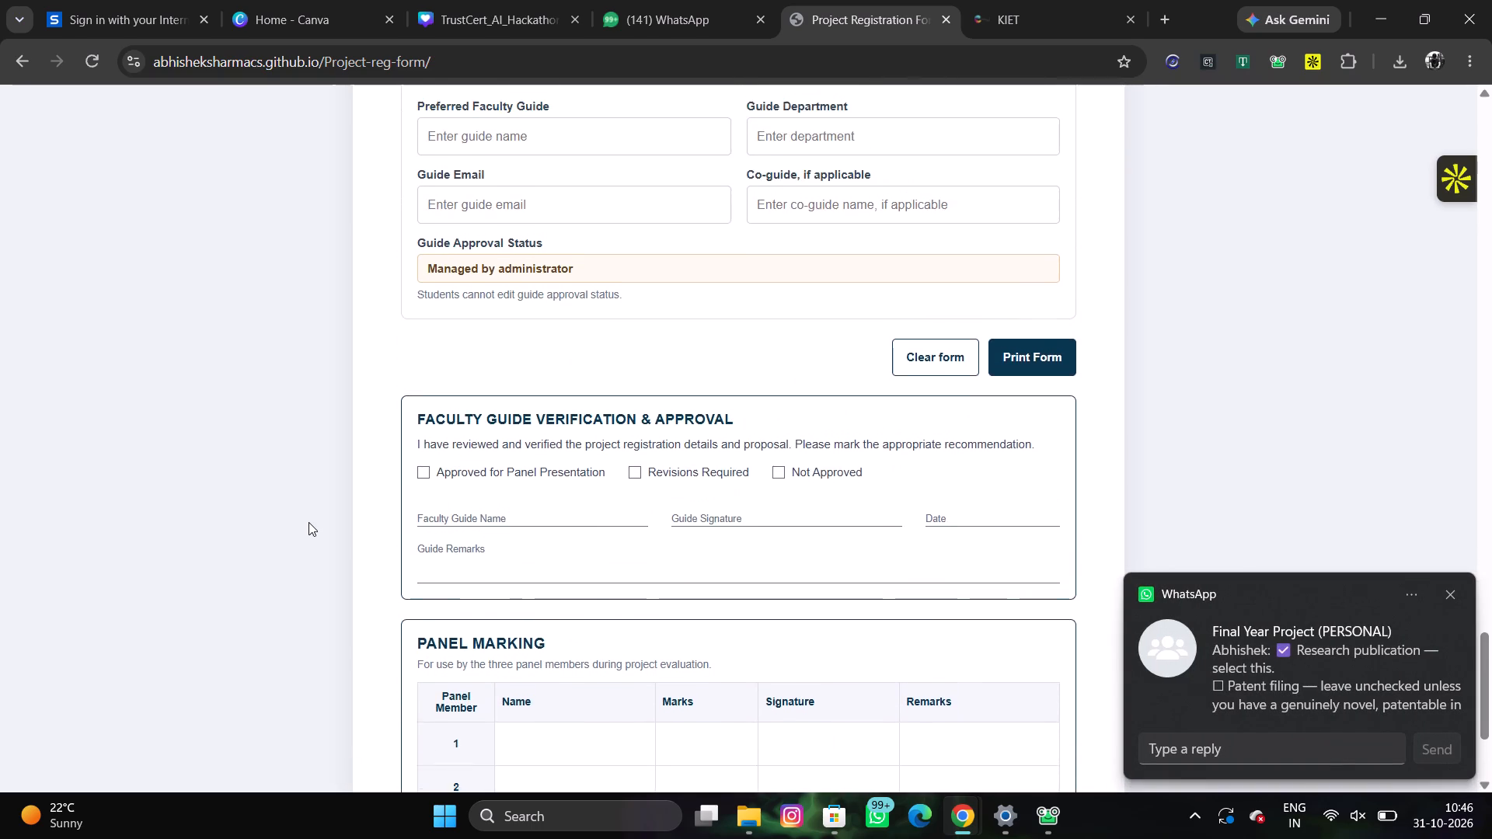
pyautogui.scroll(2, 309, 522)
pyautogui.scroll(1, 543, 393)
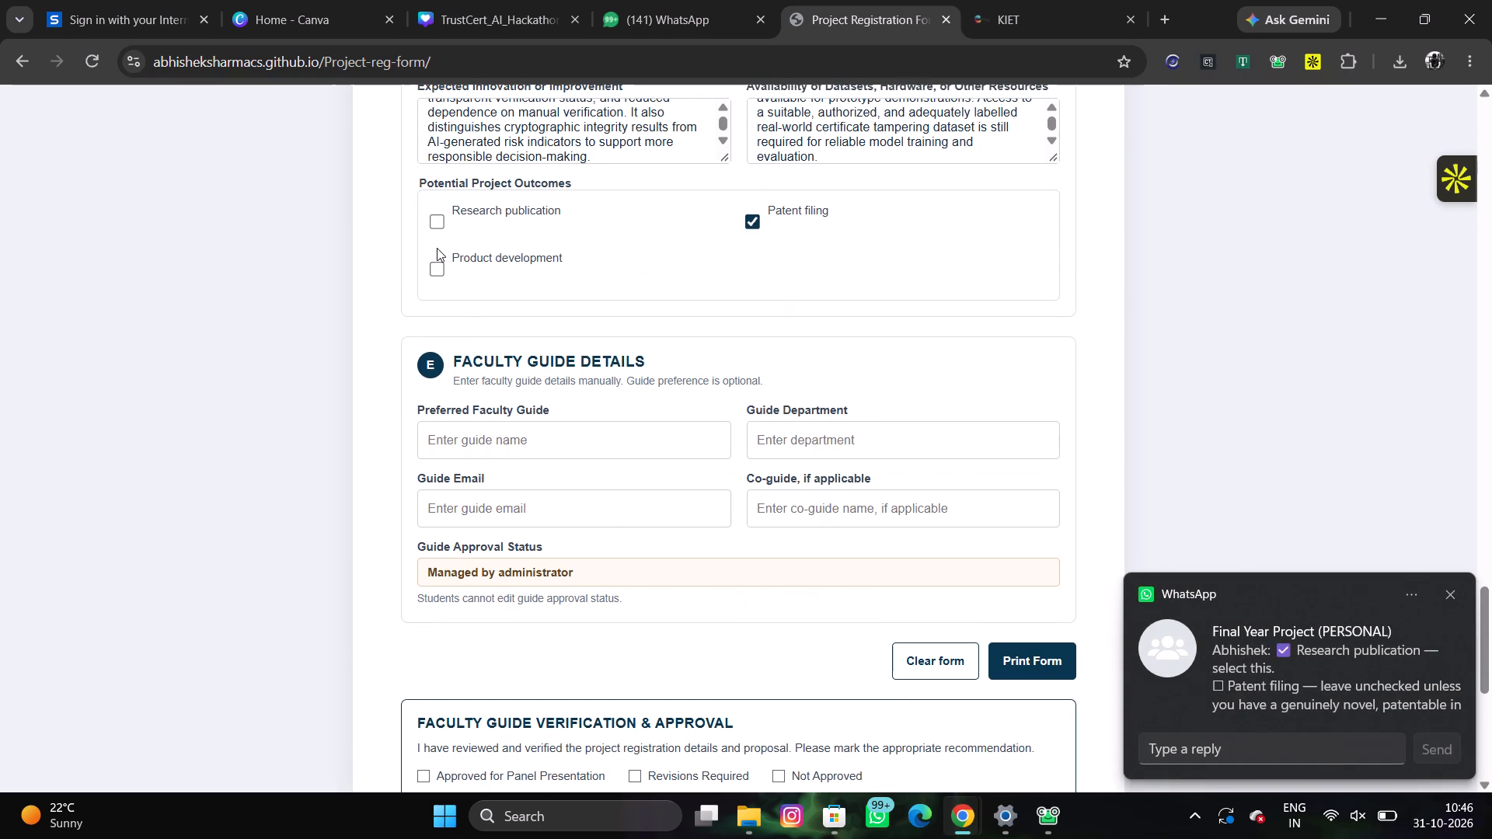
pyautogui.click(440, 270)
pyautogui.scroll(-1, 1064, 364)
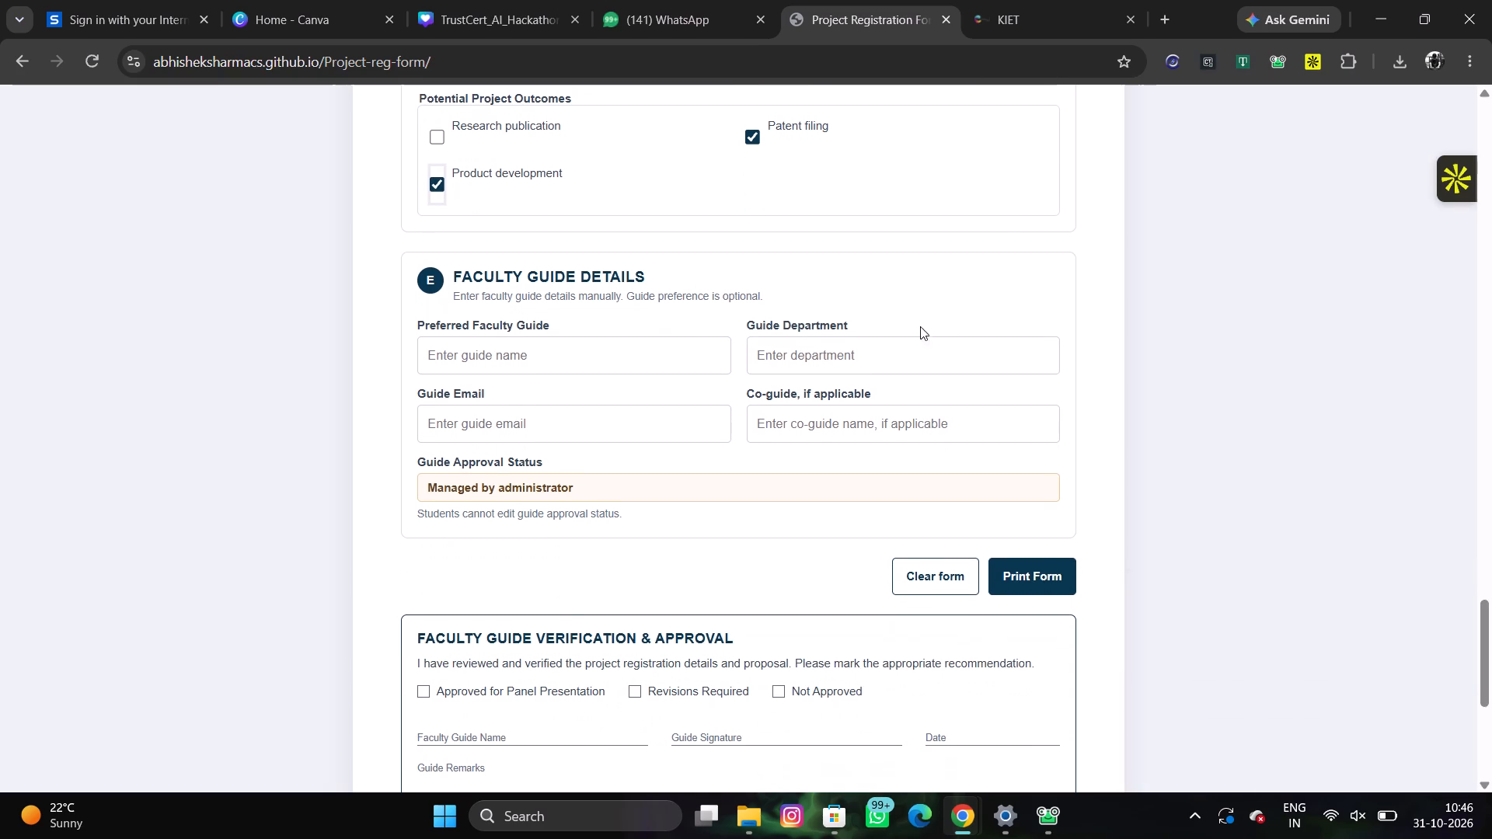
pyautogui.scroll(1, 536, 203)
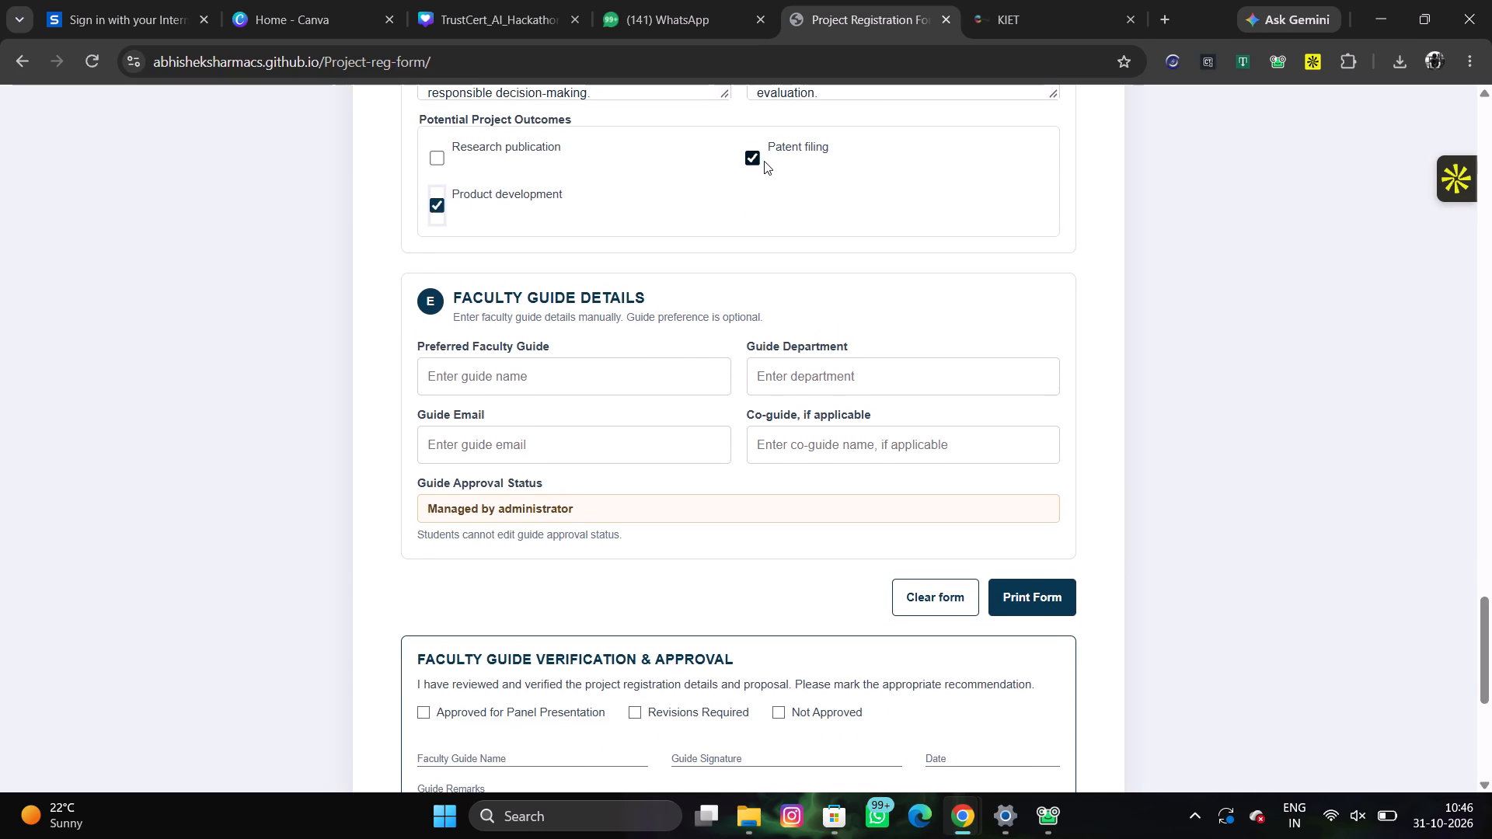
# Under Potential Project Outcomes, deselect Patent filing and select Research publication.
pyautogui.click(750, 161)
pyautogui.scroll(-1, 608, 279)
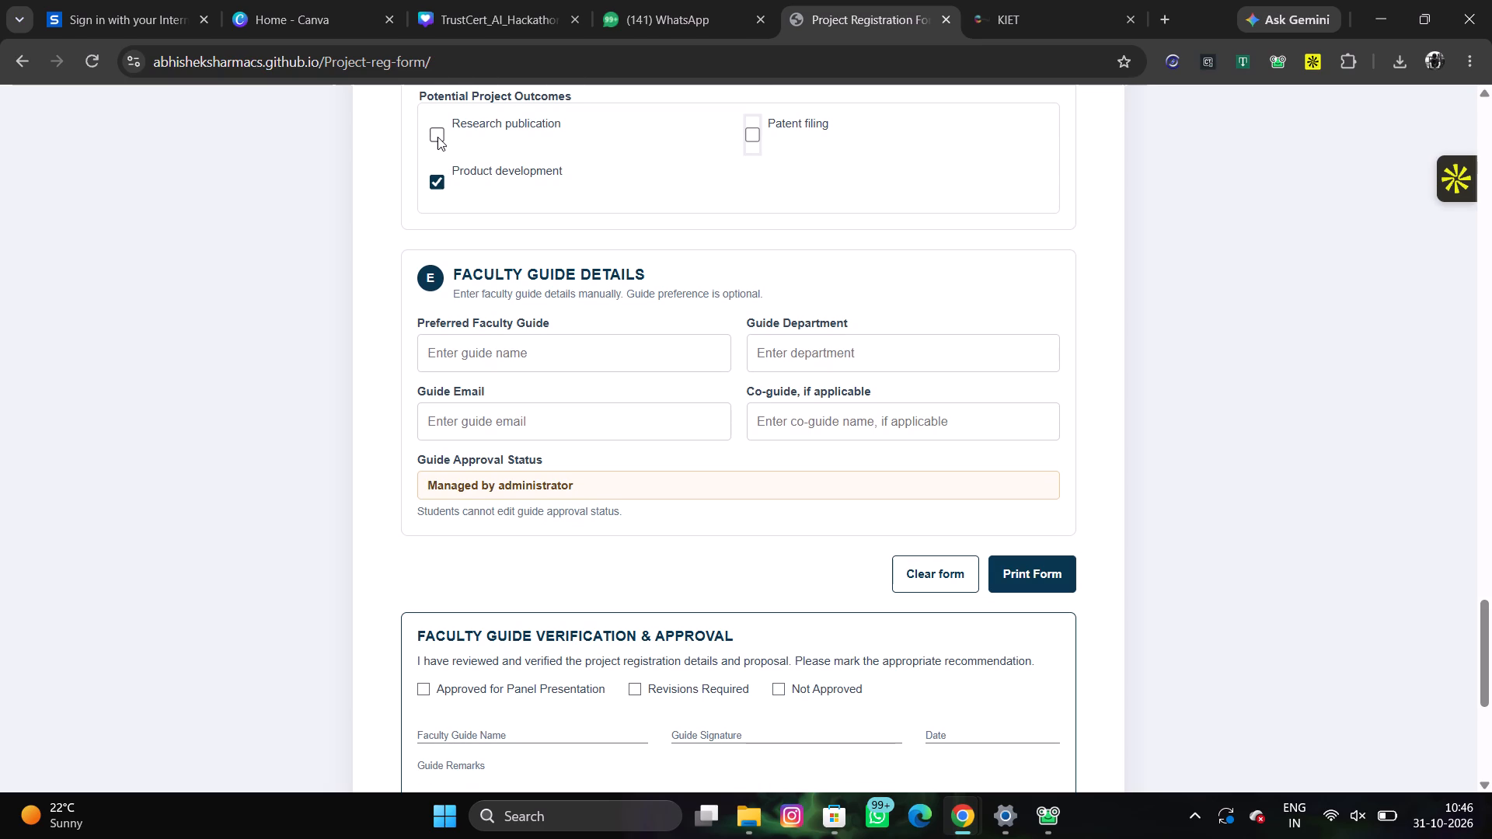
pyautogui.click(437, 137)
# In Faculty Guide Details, enter the preferred faculty guide's name with the title Mr. and set the guide department to CS.
pyautogui.click(497, 342)
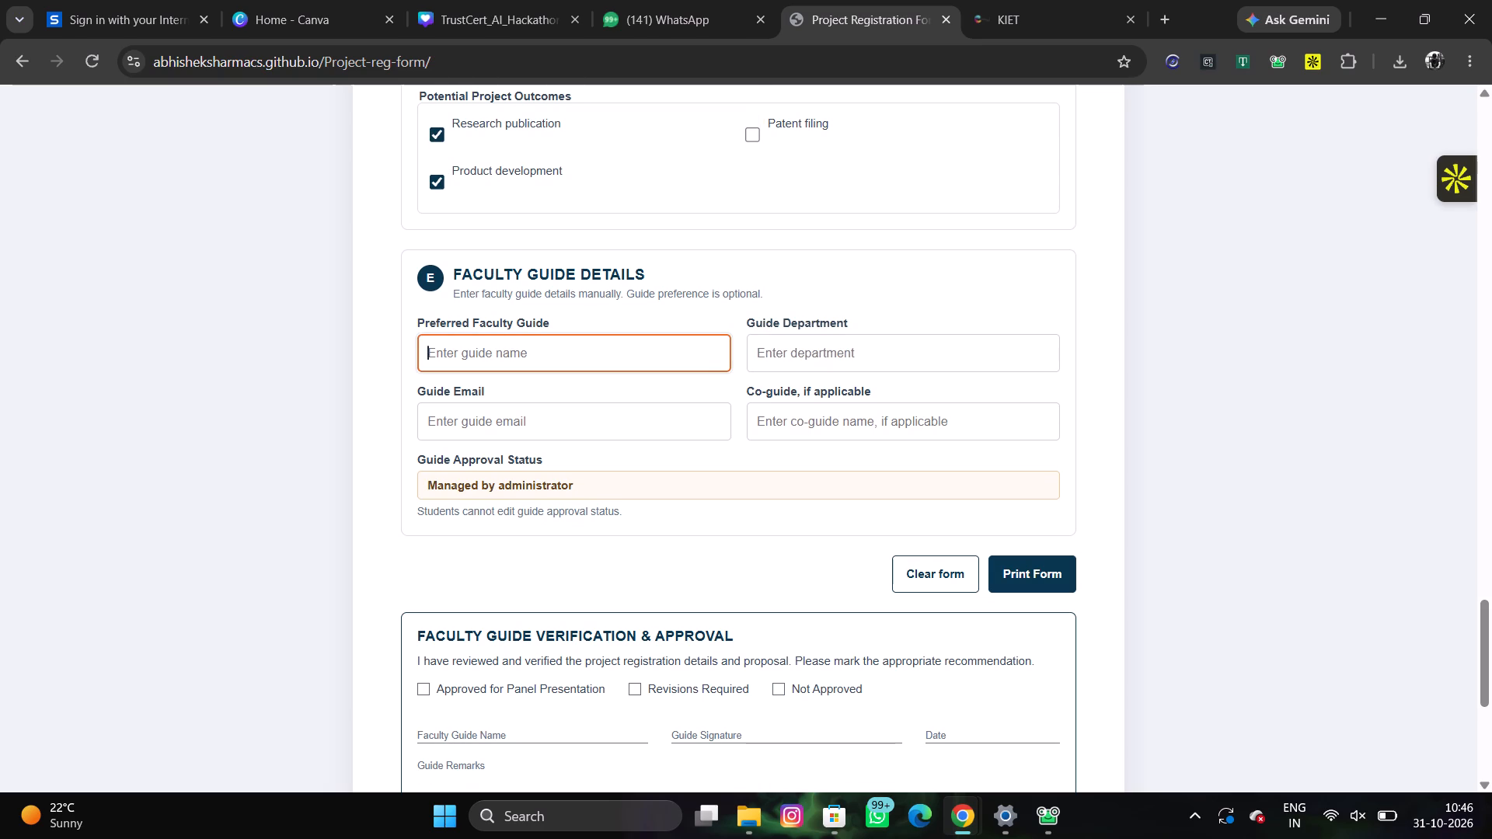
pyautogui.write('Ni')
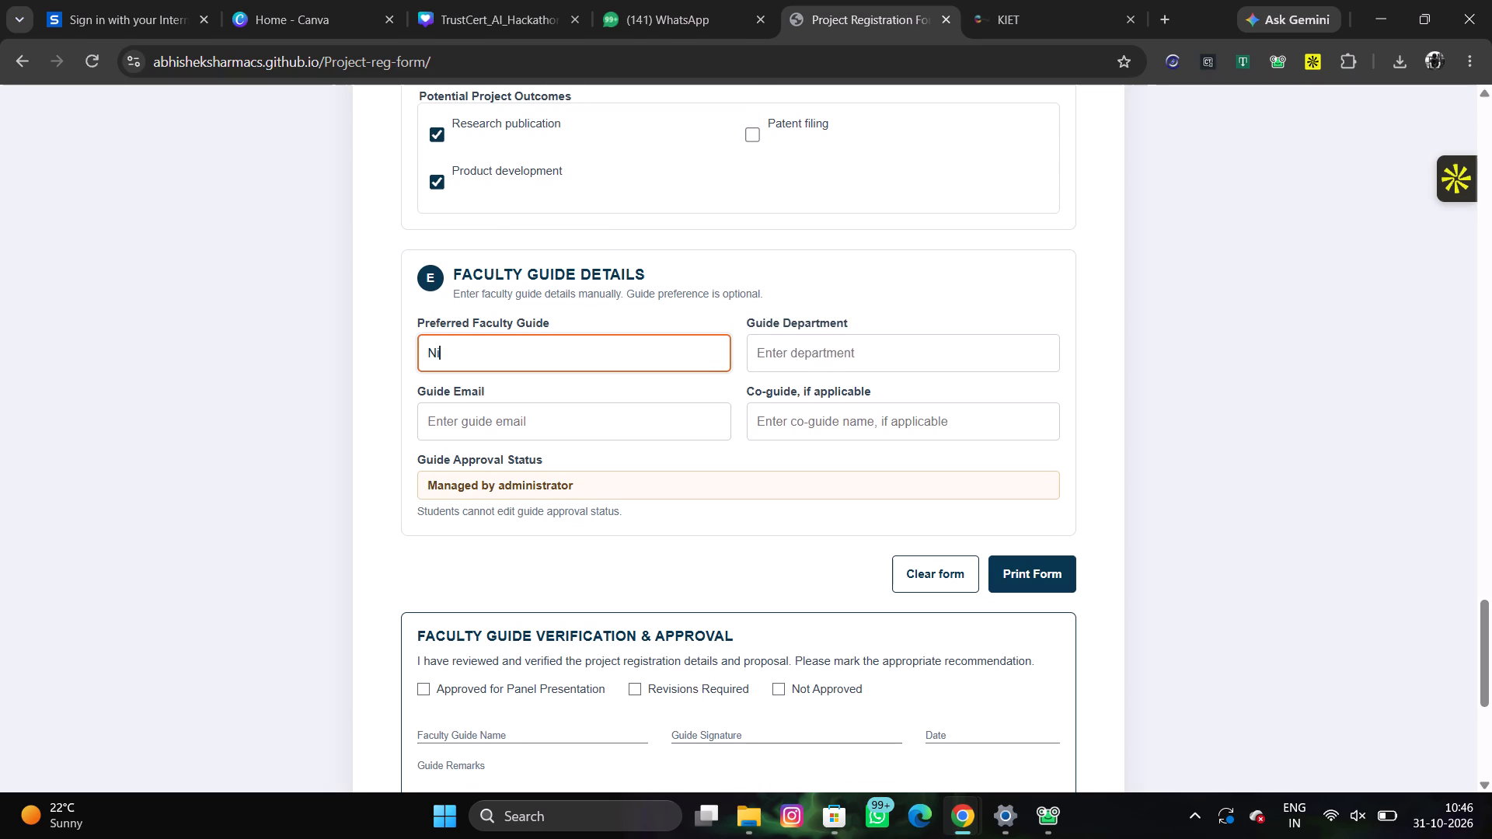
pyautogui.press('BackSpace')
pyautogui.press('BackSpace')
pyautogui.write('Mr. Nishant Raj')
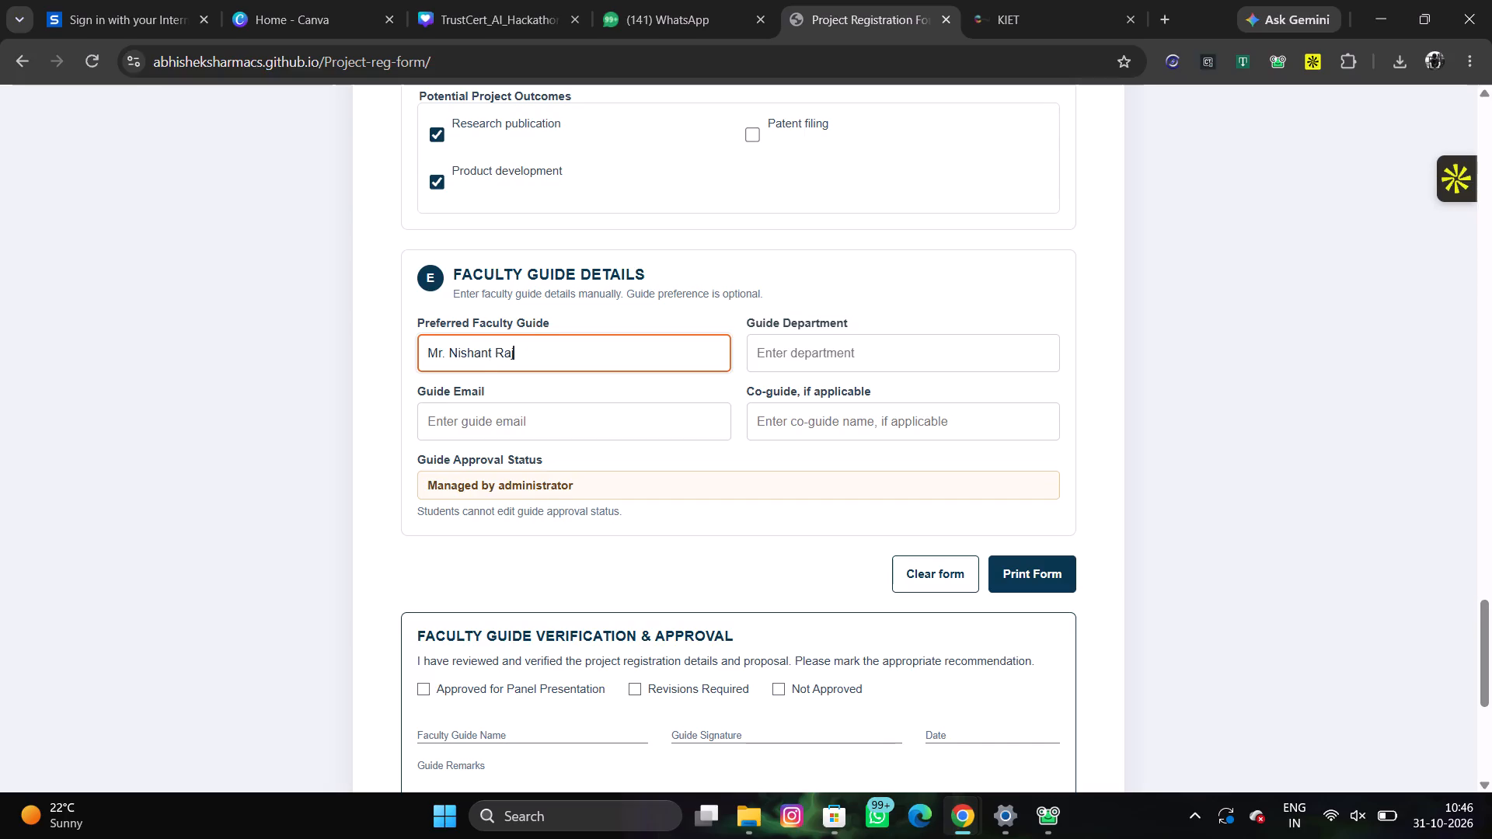
pyautogui.click(856, 354)
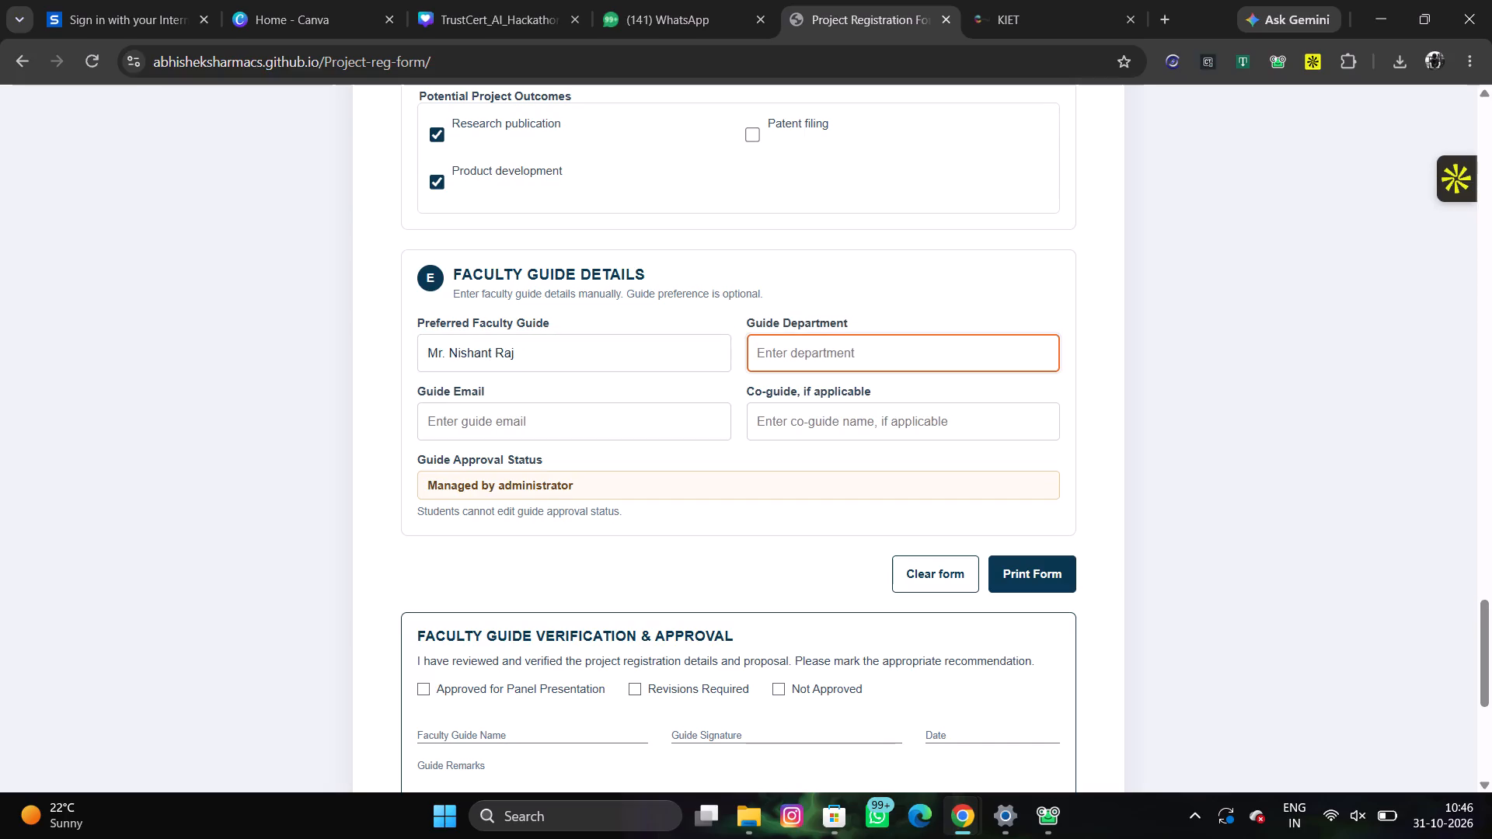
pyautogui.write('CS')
# Enter the faculty guide's e-mail address in the Faculty Guide Details section.
pyautogui.click(671, 428)
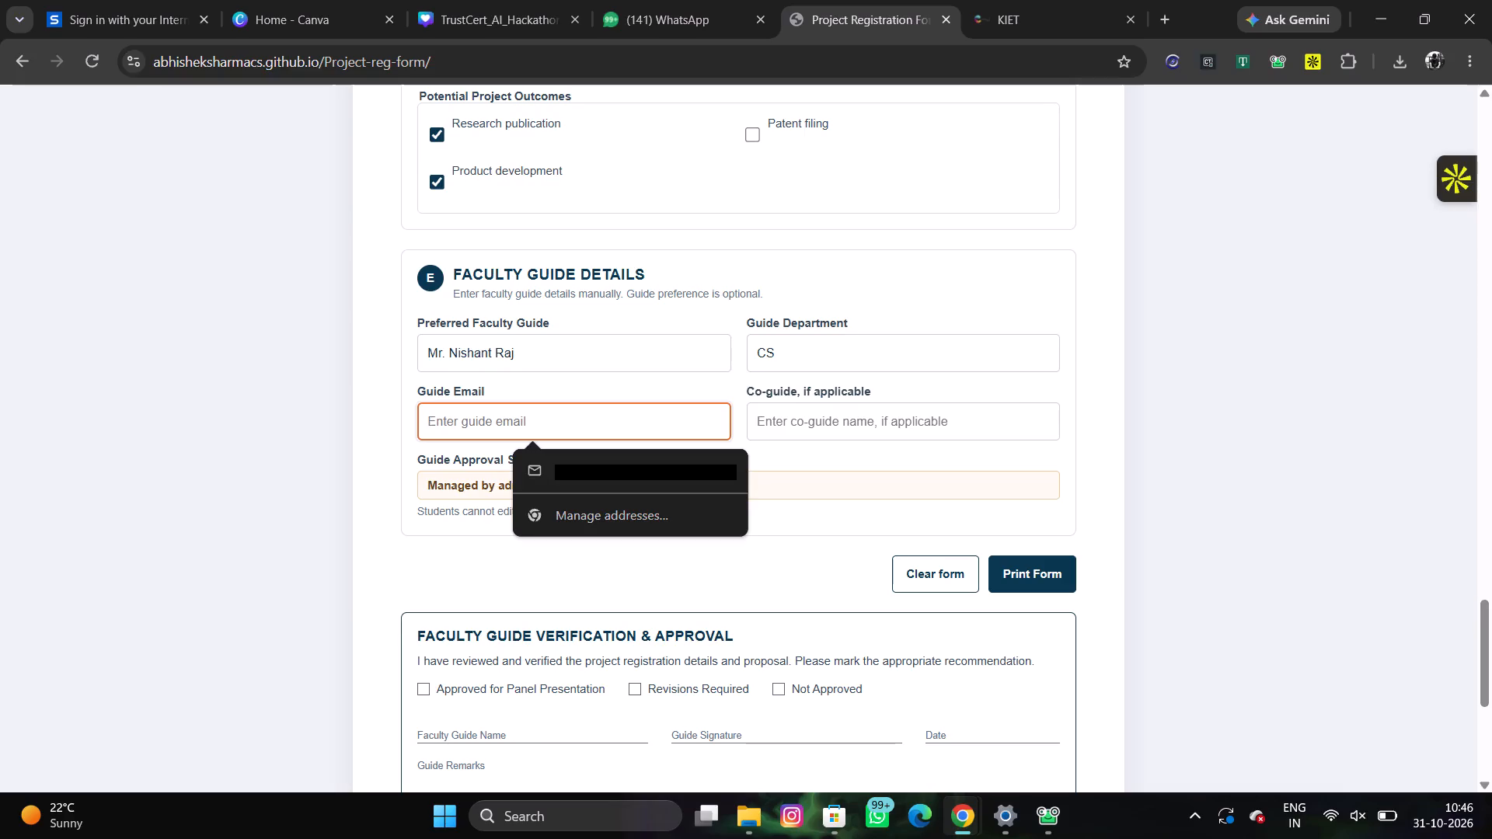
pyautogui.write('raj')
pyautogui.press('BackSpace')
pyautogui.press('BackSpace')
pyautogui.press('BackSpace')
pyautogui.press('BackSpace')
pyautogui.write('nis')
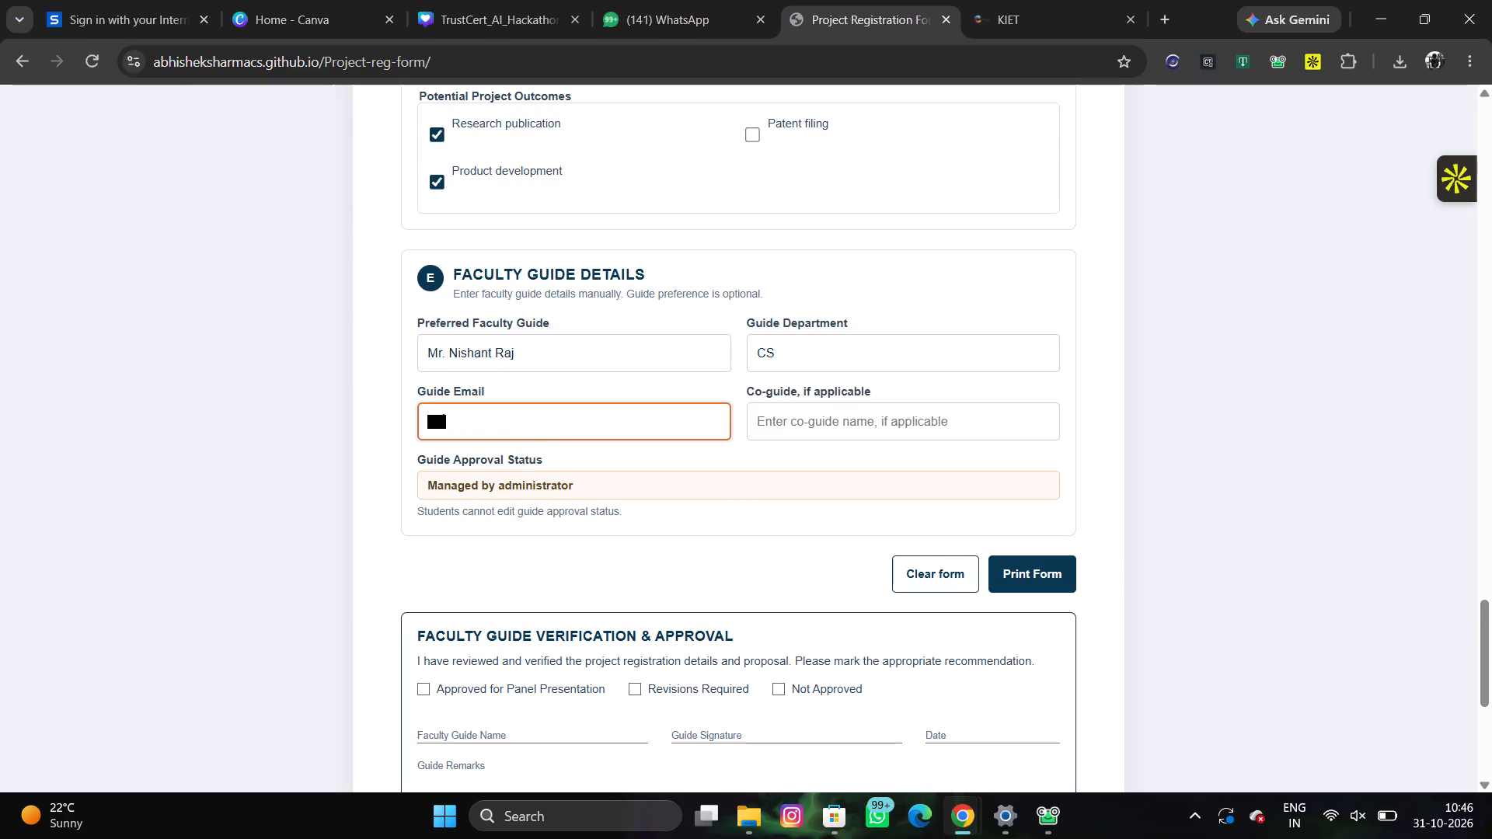
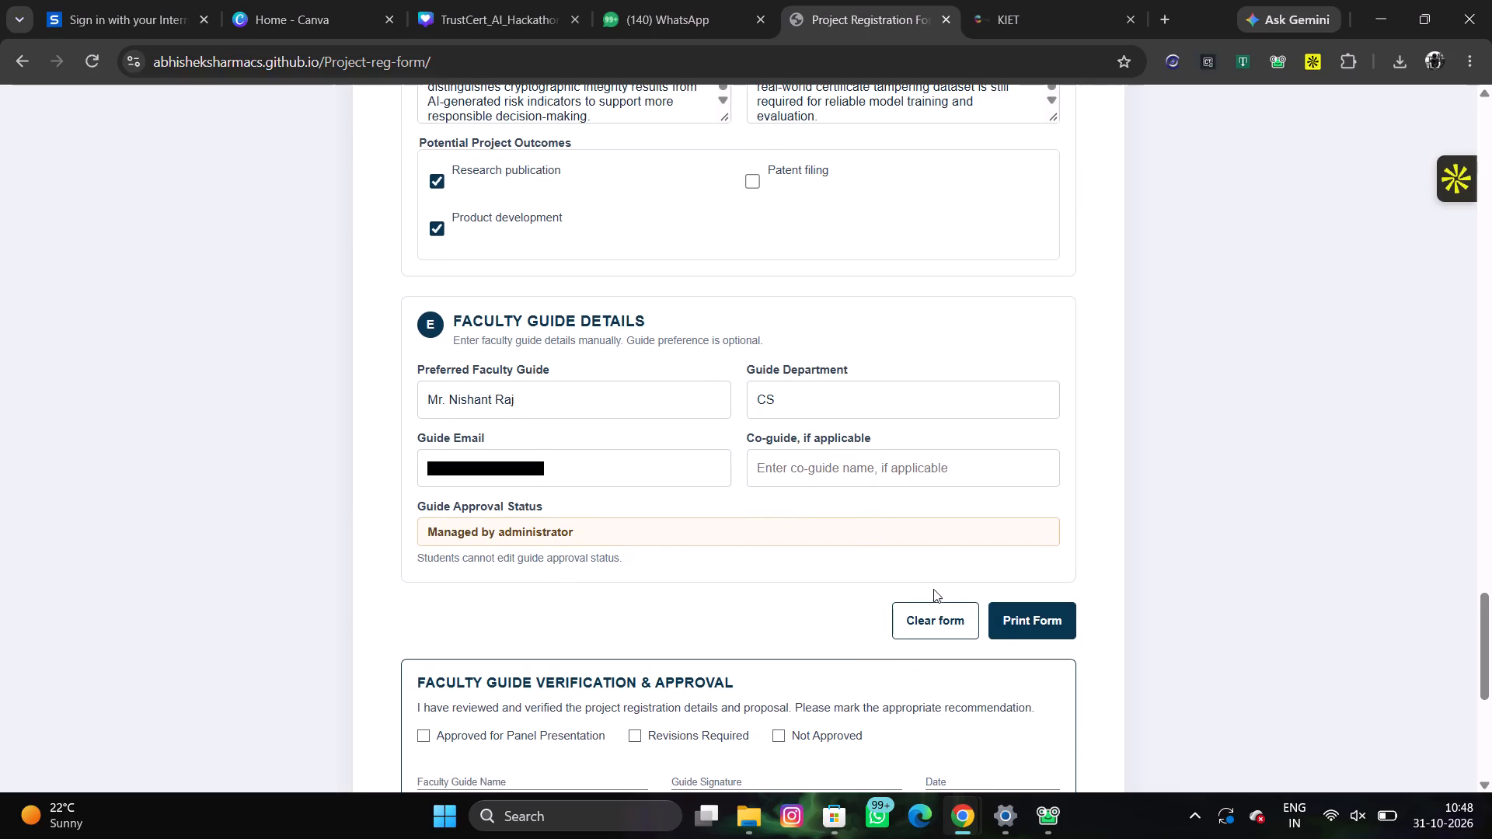
# Review the completed registration form, from the project outcomes, faculty guide and panel marking sections back to the team member and team information.
pyautogui.scroll(2, 827, 573)
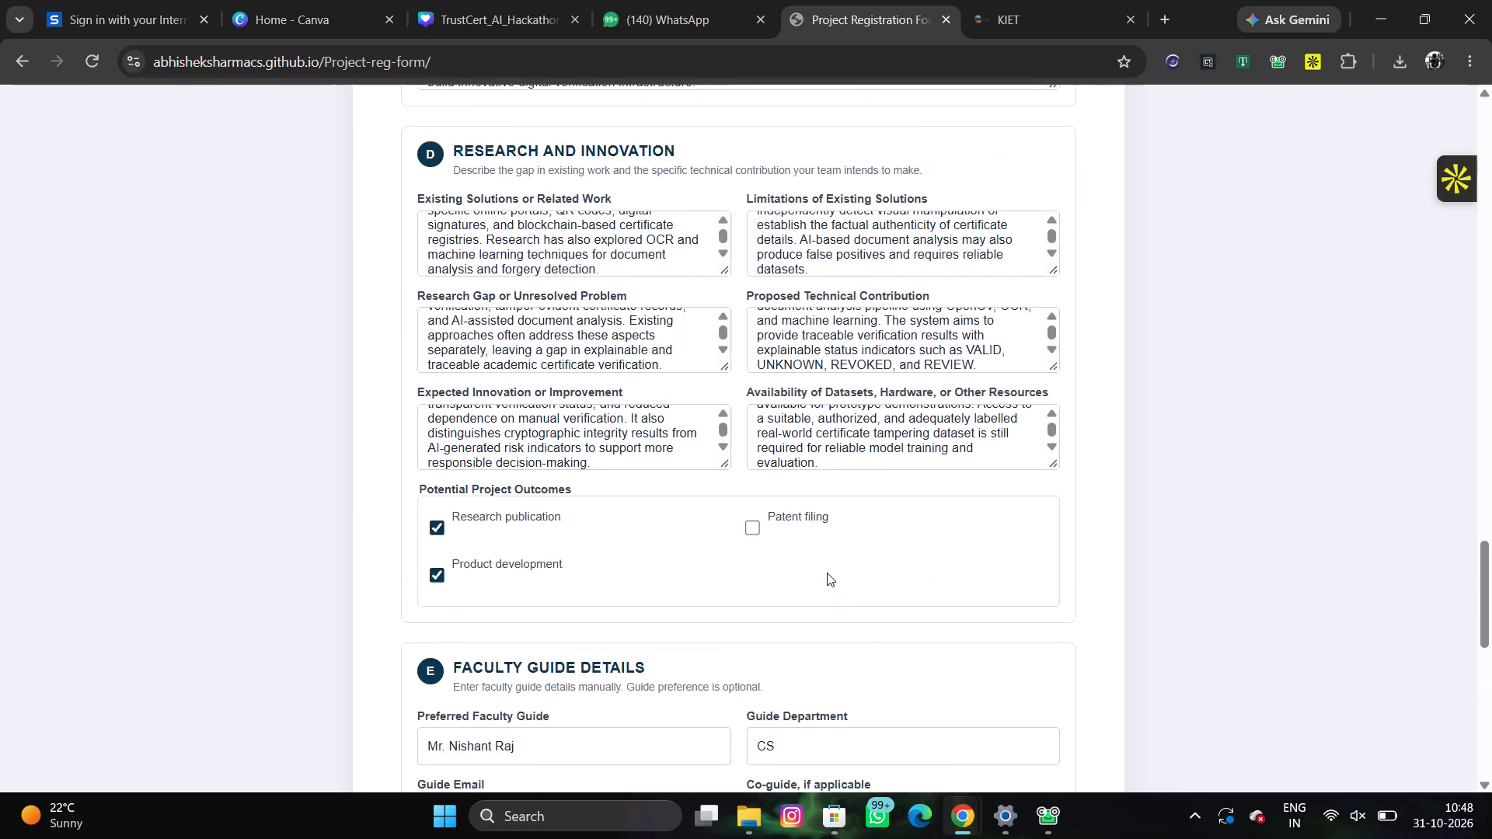
pyautogui.scroll(-5, 827, 573)
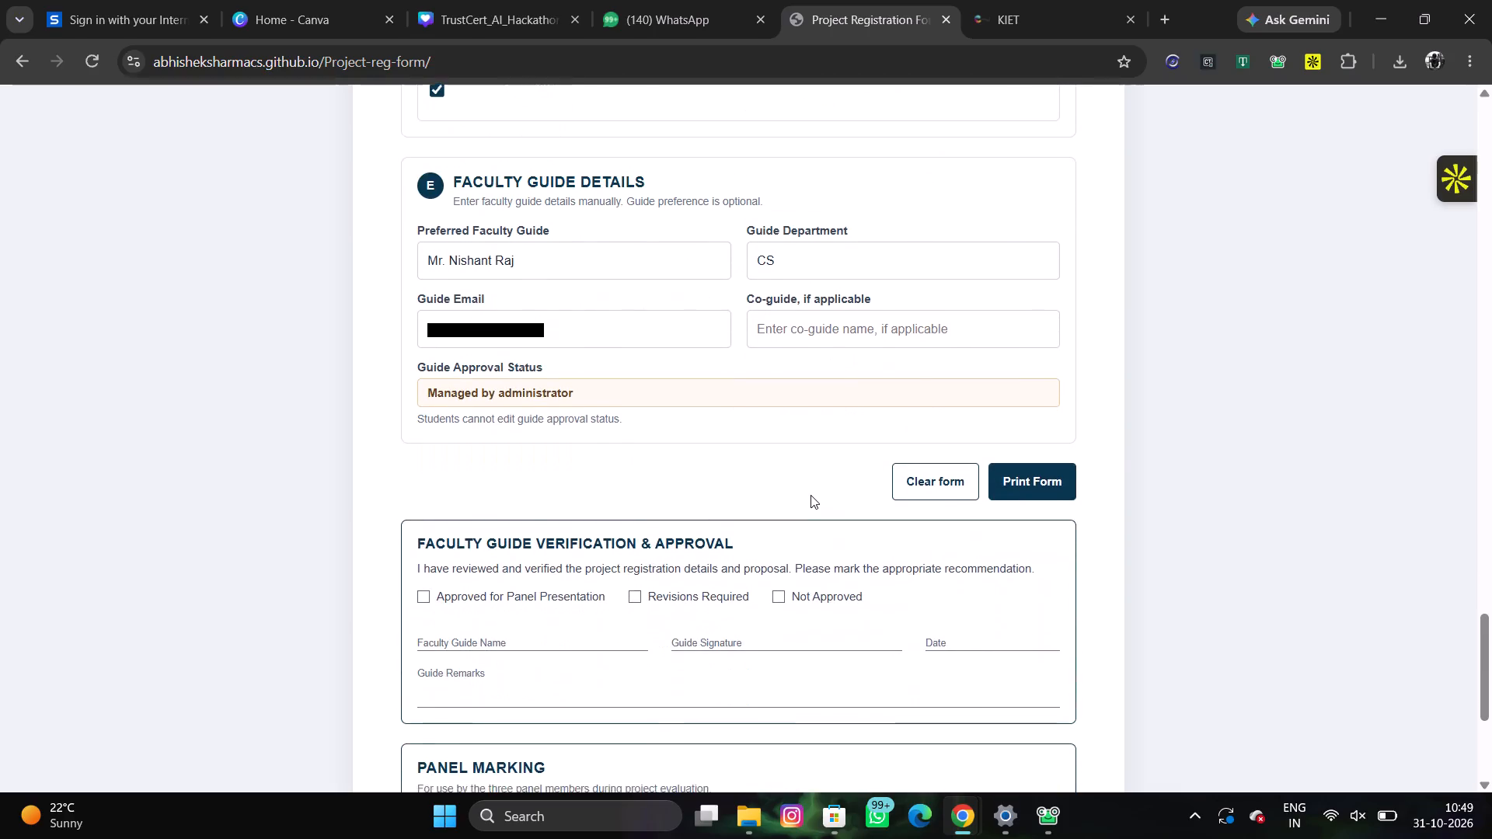
pyautogui.scroll(-3, 810, 495)
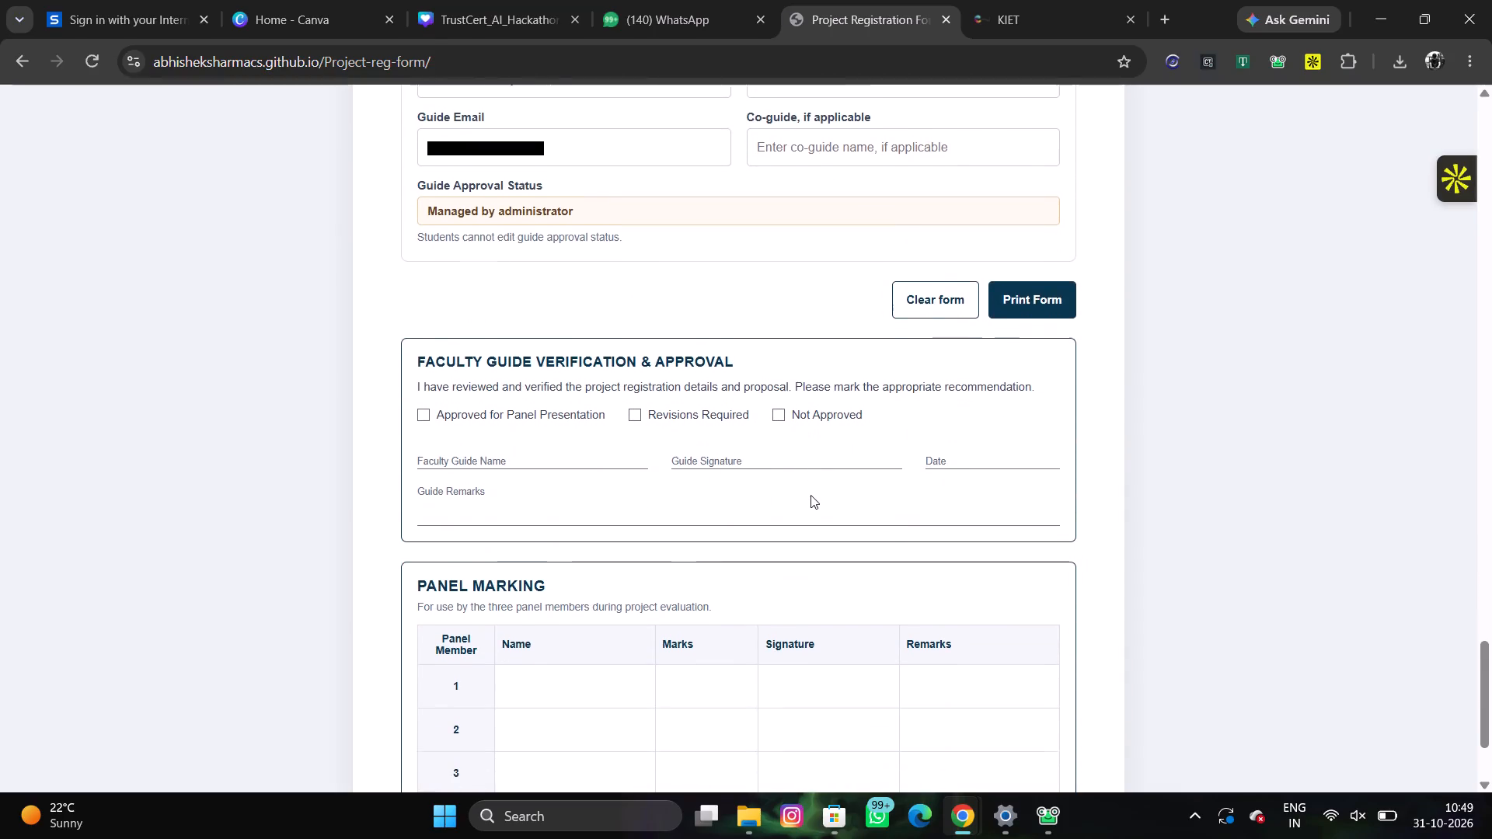
pyautogui.scroll(-1, 810, 495)
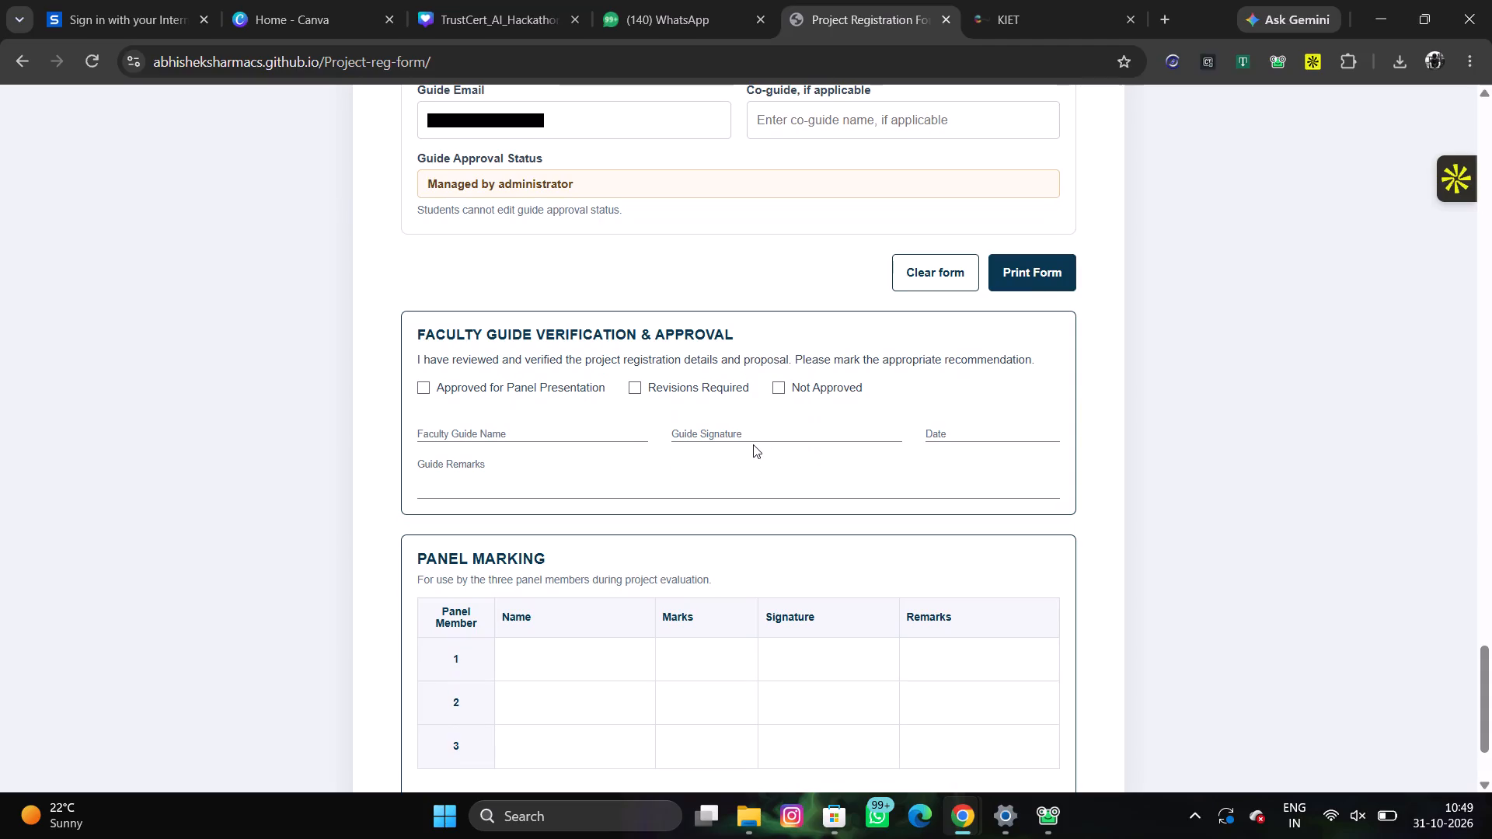
pyautogui.scroll(-1, 753, 444)
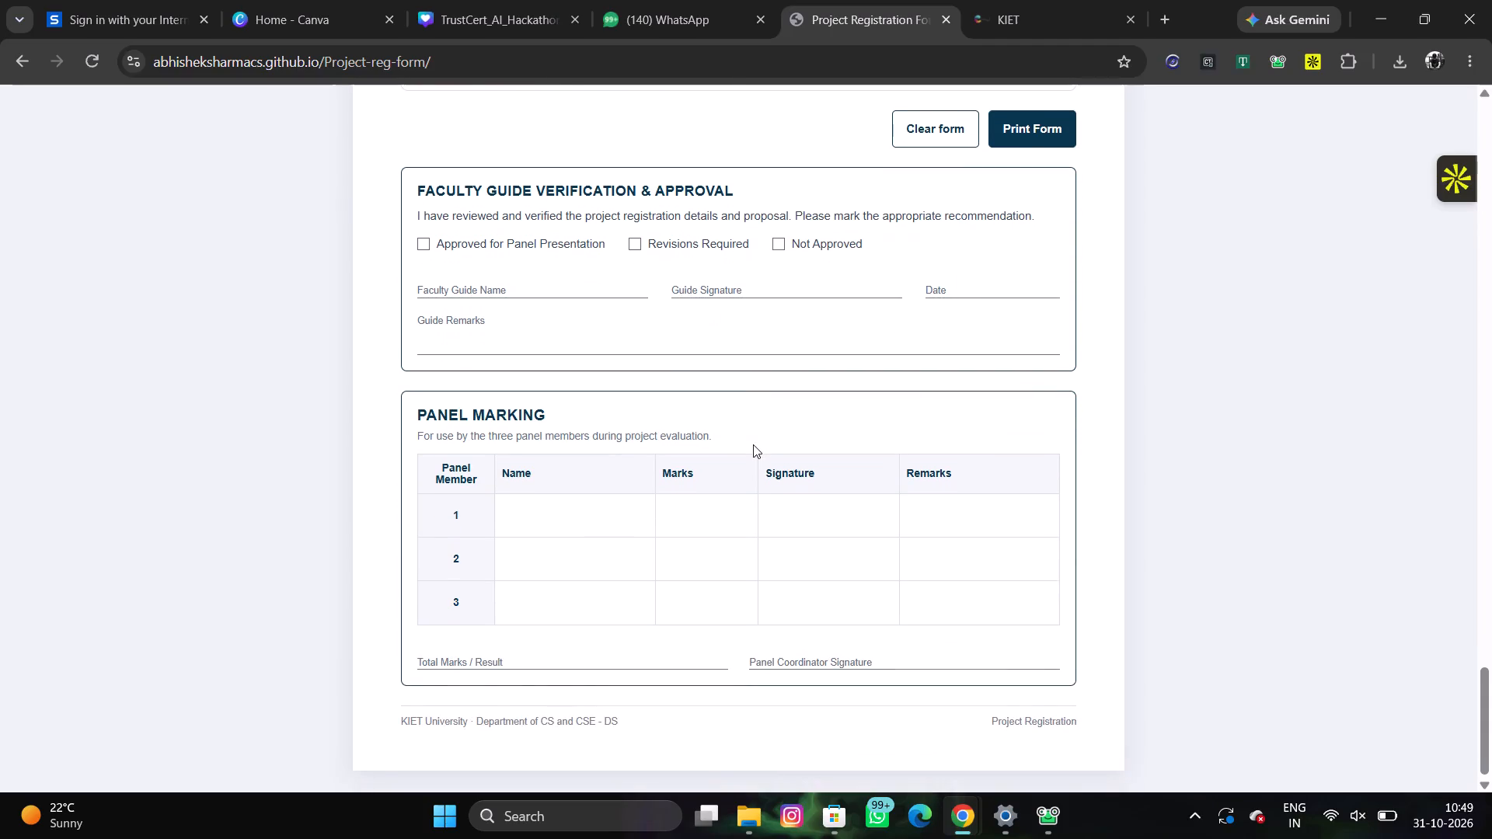
pyautogui.scroll(-1, 753, 444)
pyautogui.scroll(1, 753, 444)
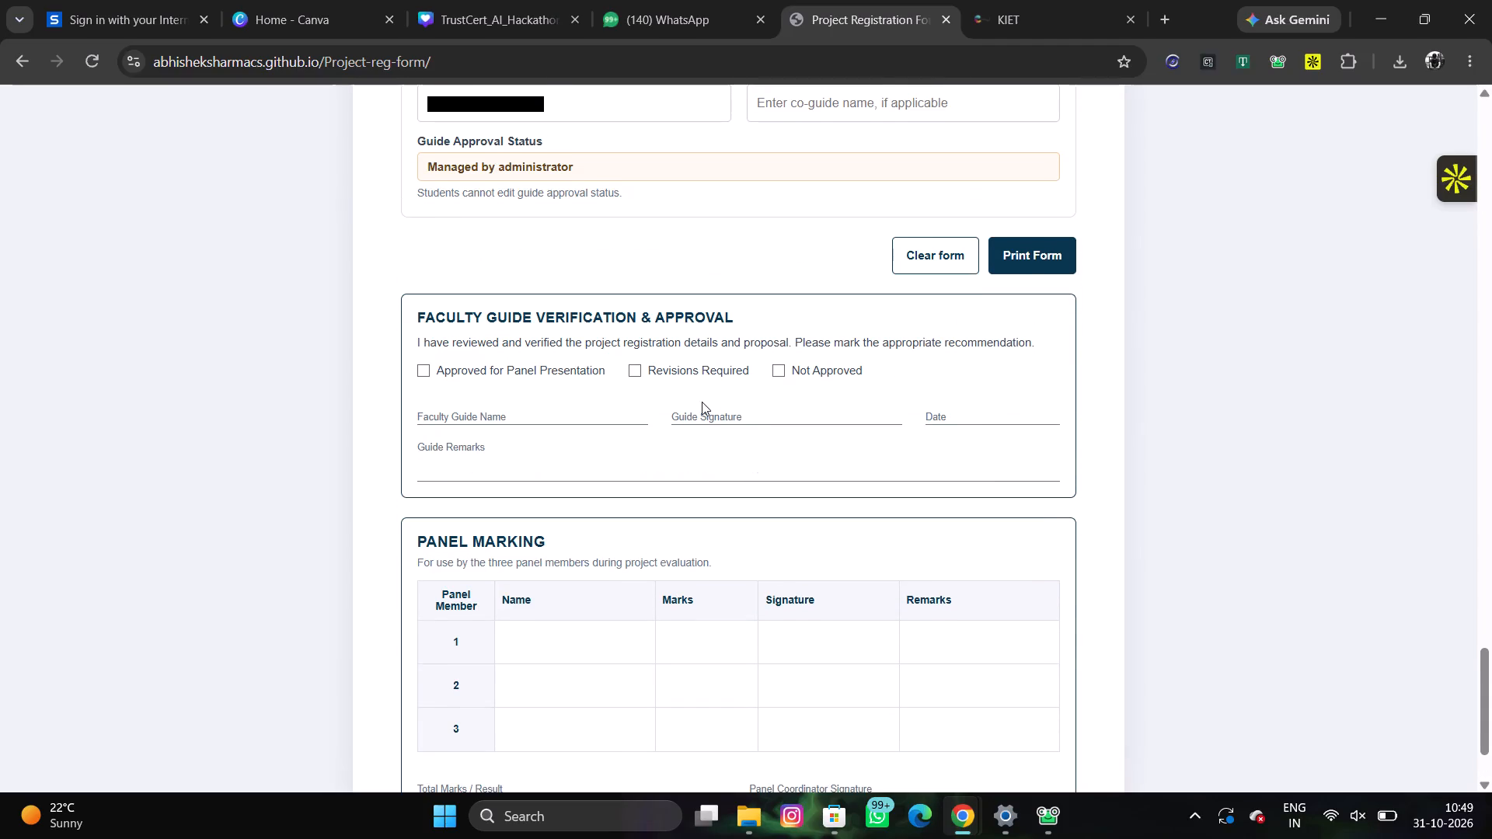
pyautogui.scroll(-1, 702, 402)
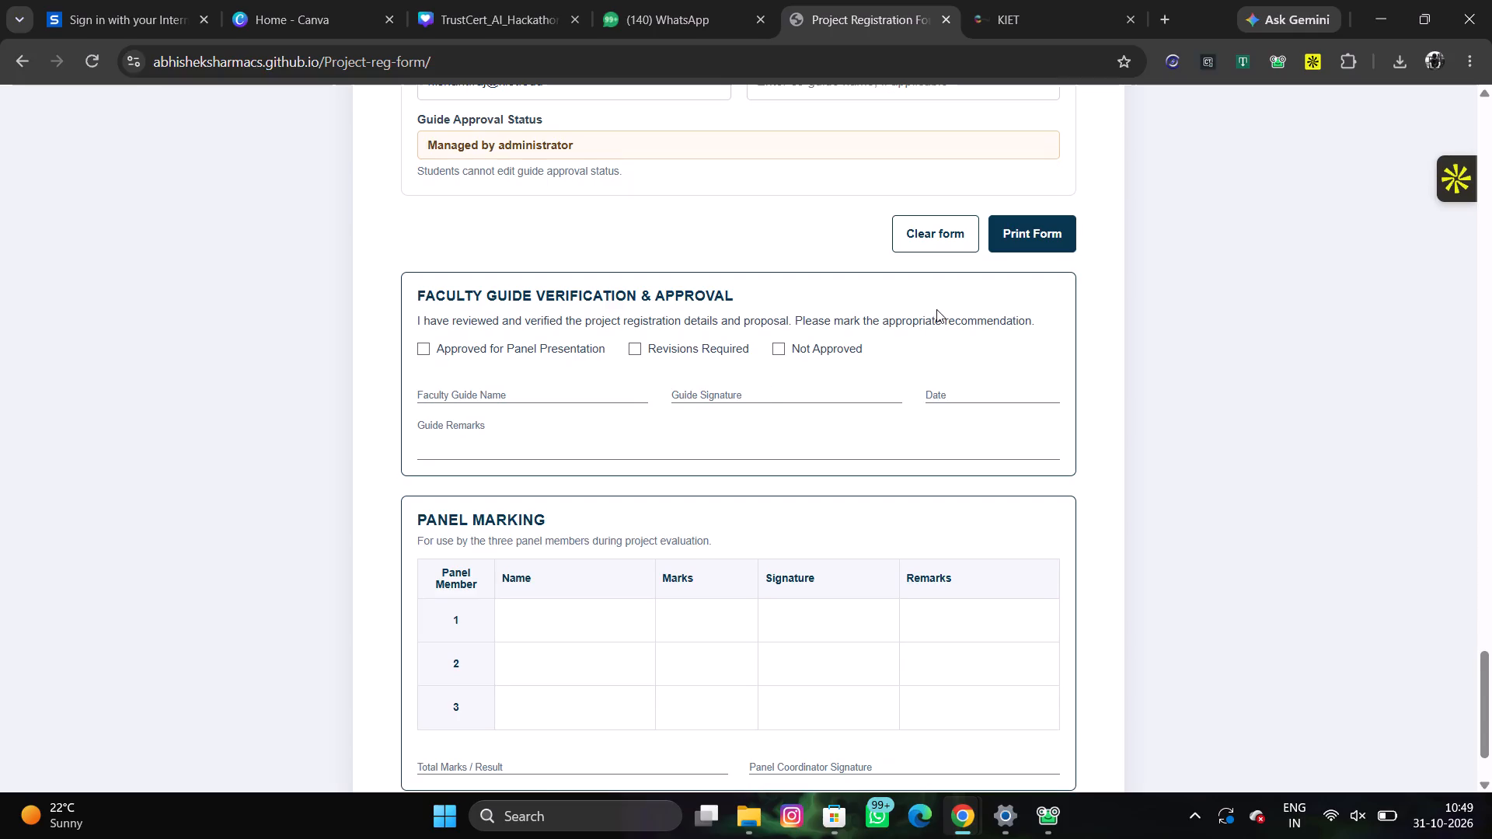
pyautogui.scroll(-1, 936, 309)
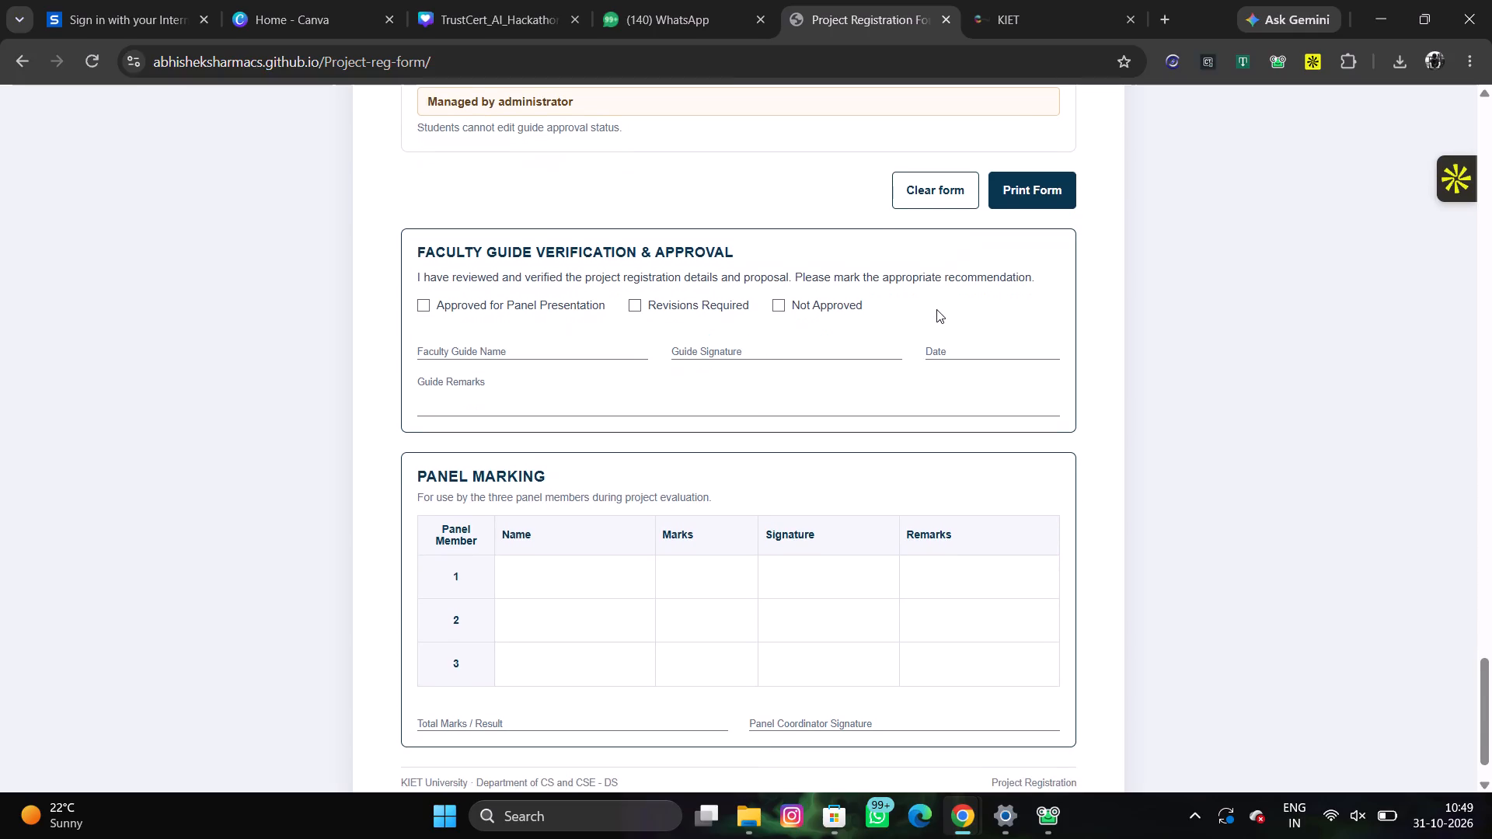
pyautogui.scroll(3, 936, 309)
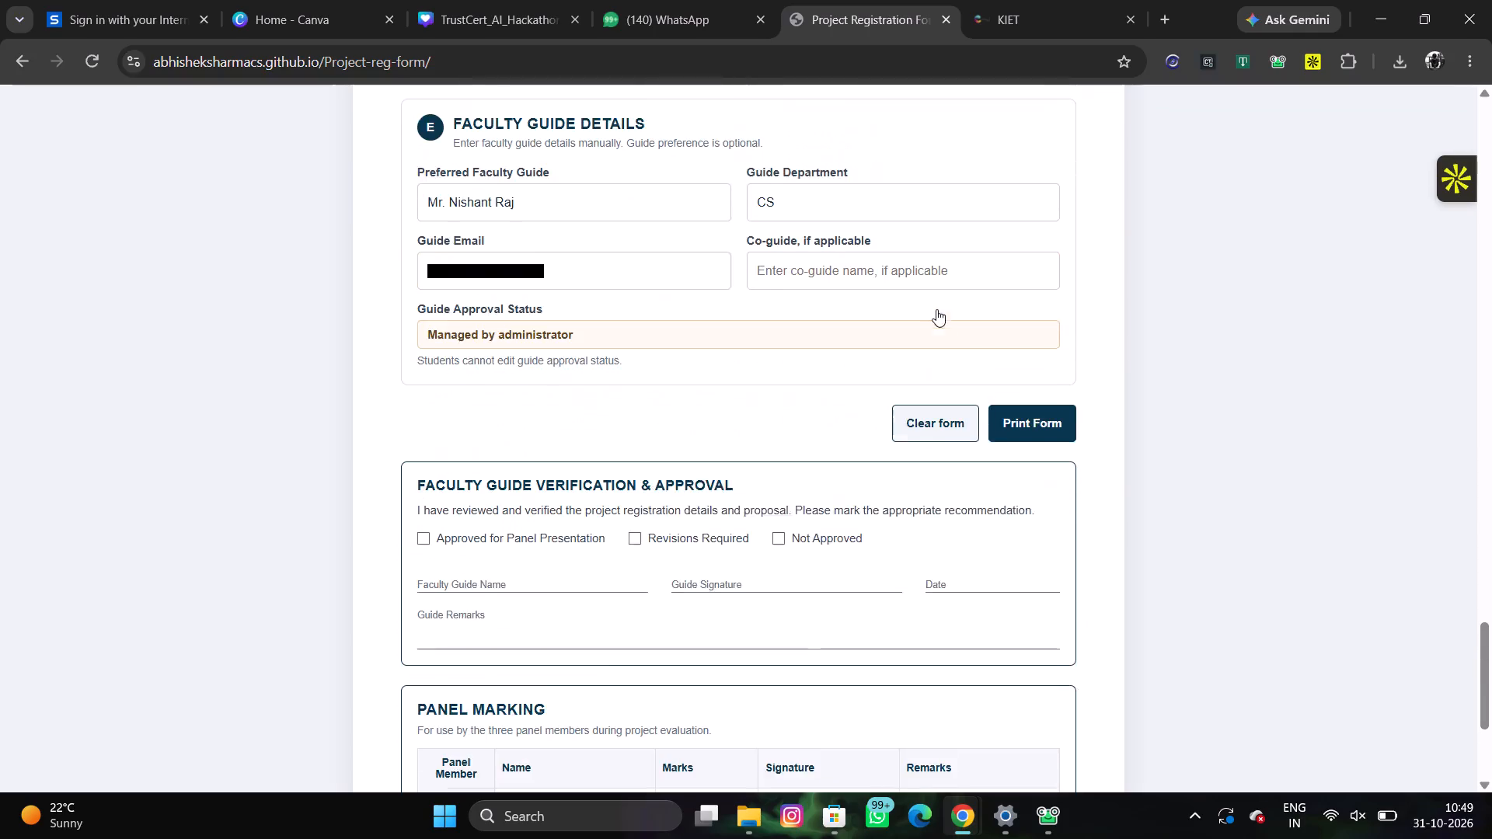
pyautogui.scroll(14, 936, 309)
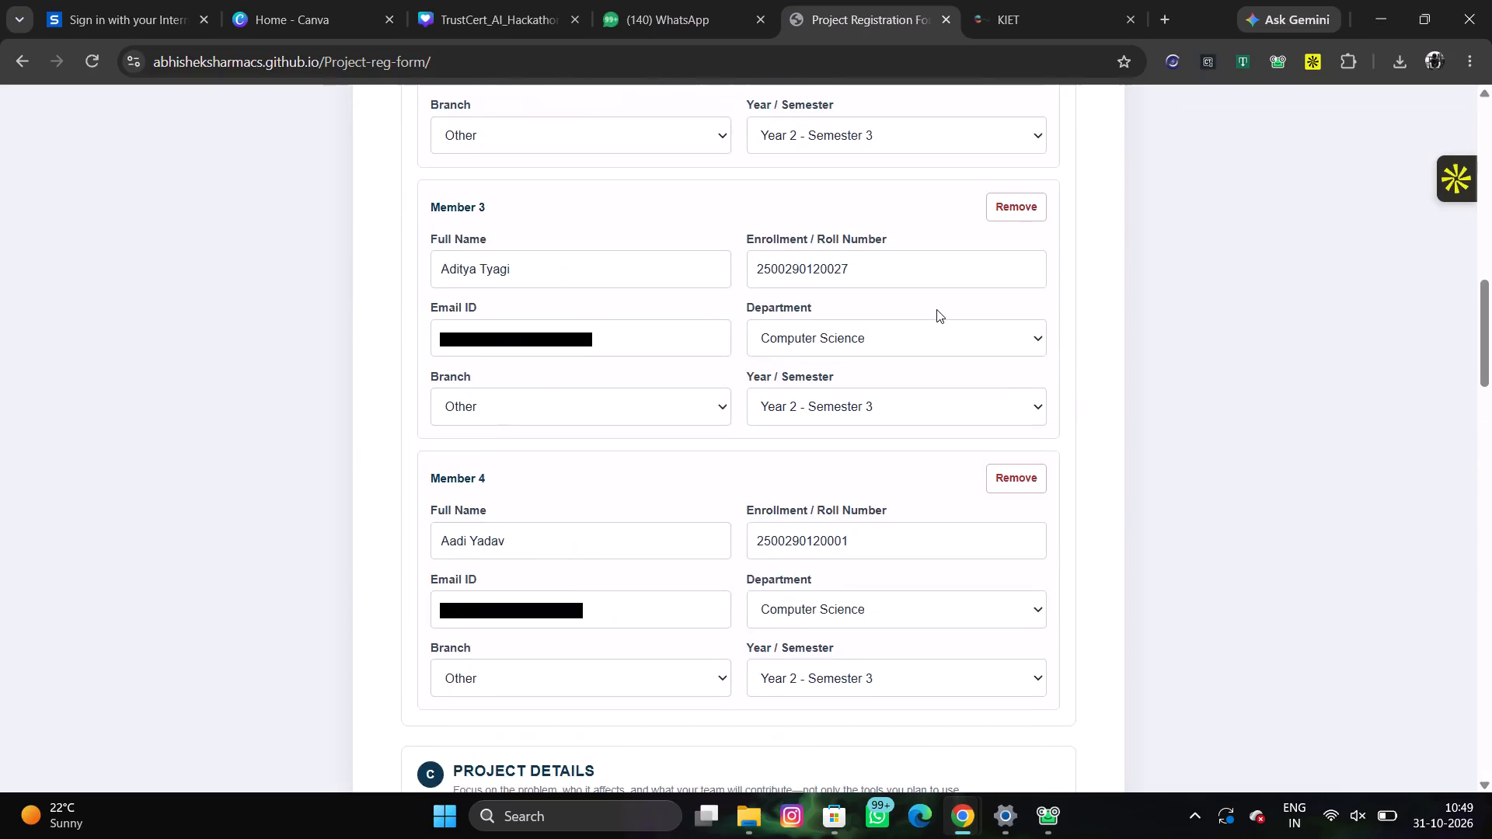
pyautogui.scroll(8, 936, 309)
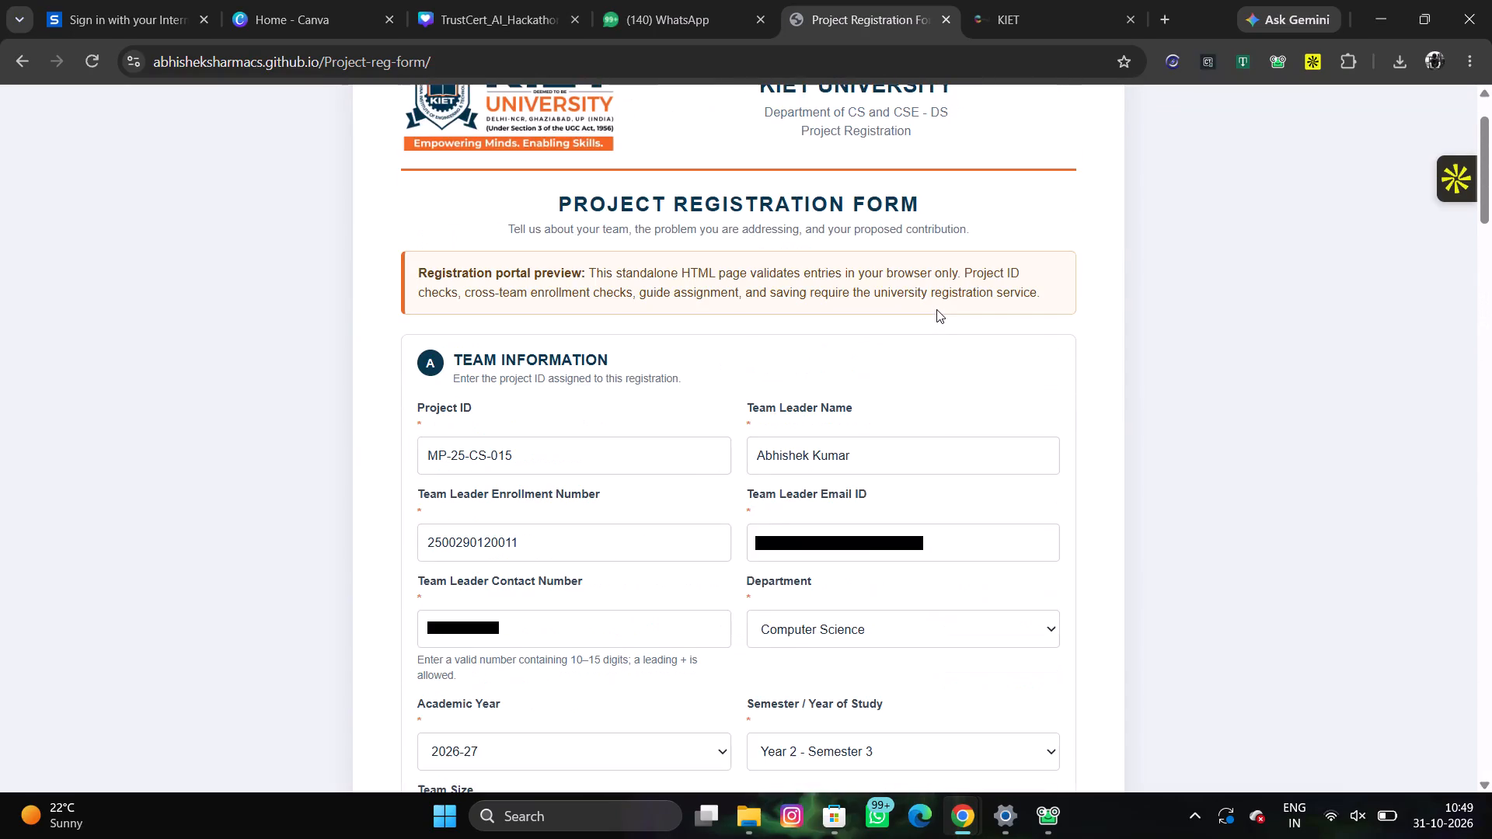
# Print the registration form as a PDF of all pages and save it in Downloads as Project Registration Form _ KIET University.
pyautogui.scroll(-18, 936, 309)
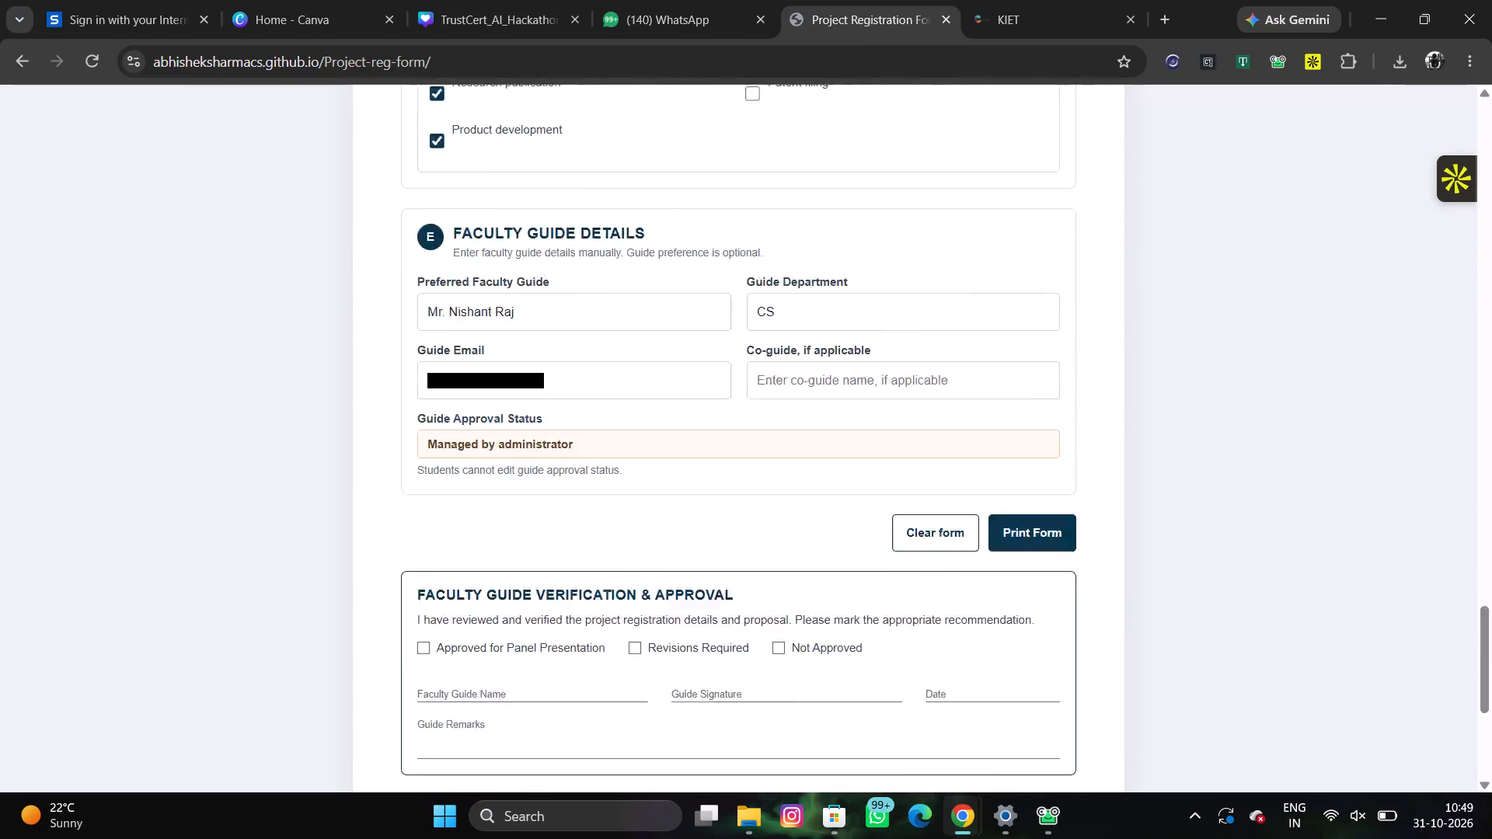
pyautogui.click(1030, 114)
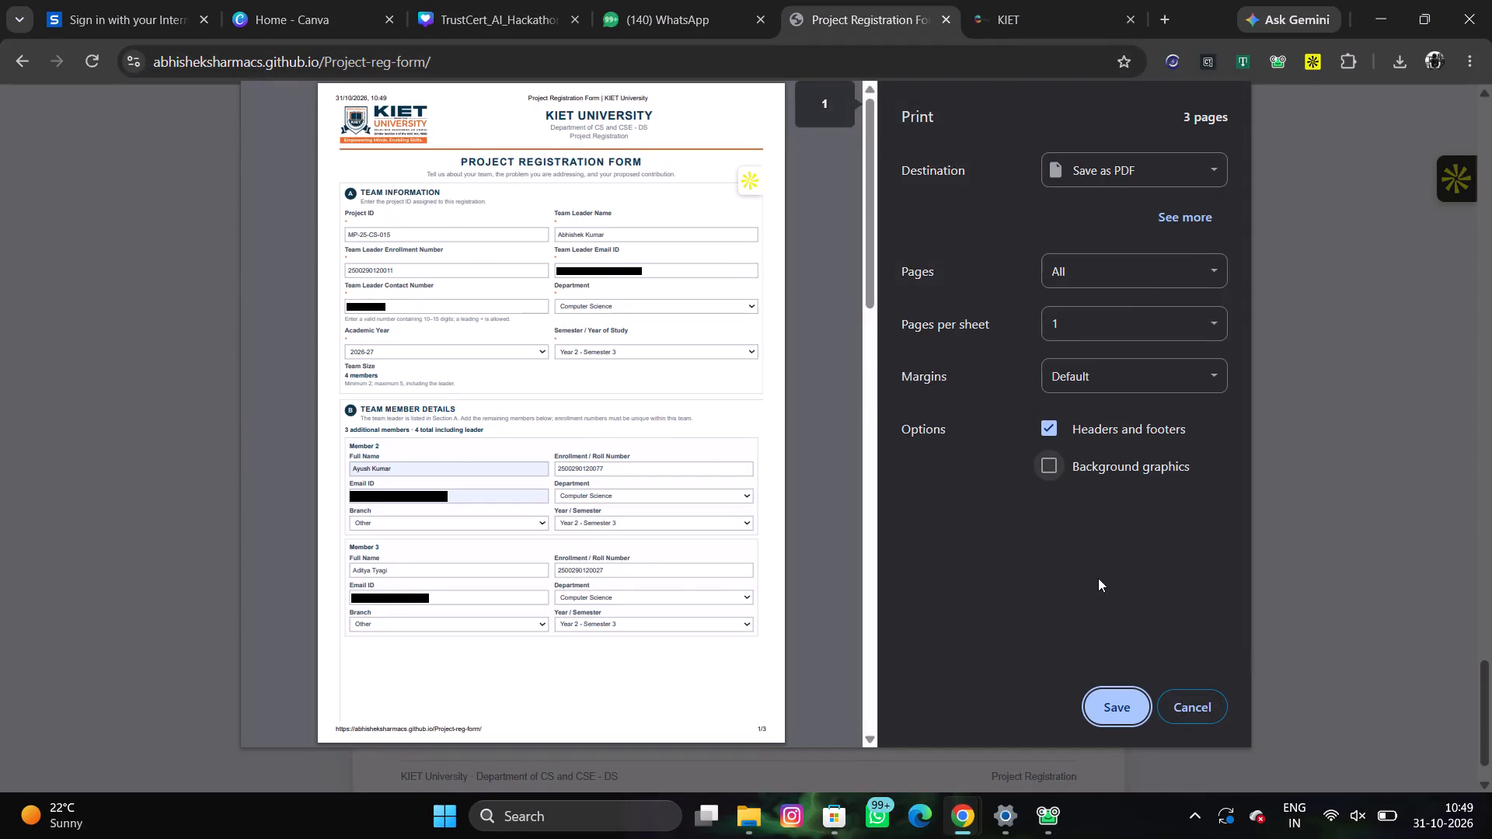
pyautogui.click(1100, 715)
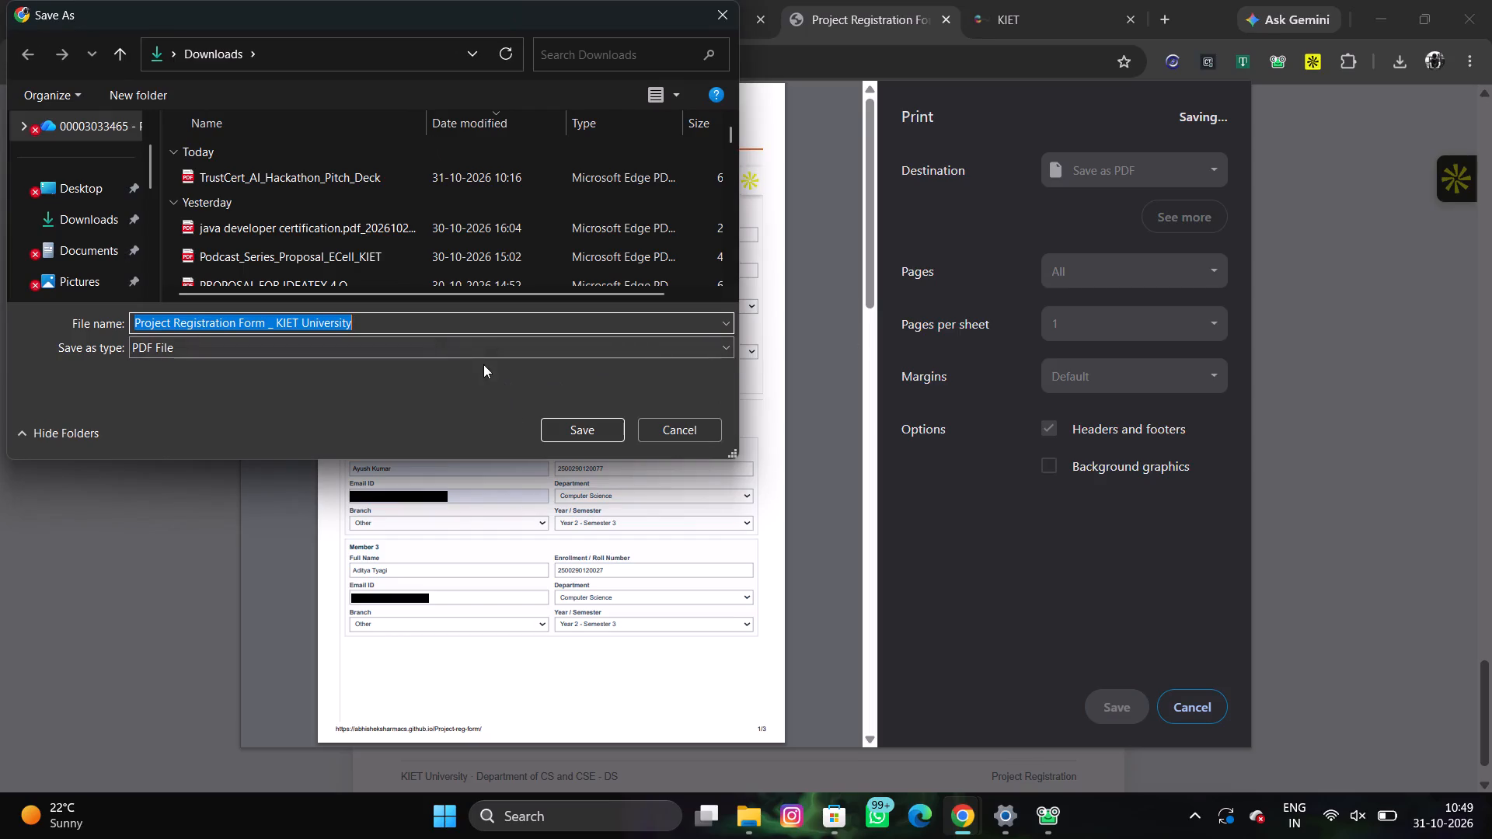
pyautogui.click(107, 211)
pyautogui.click(568, 420)
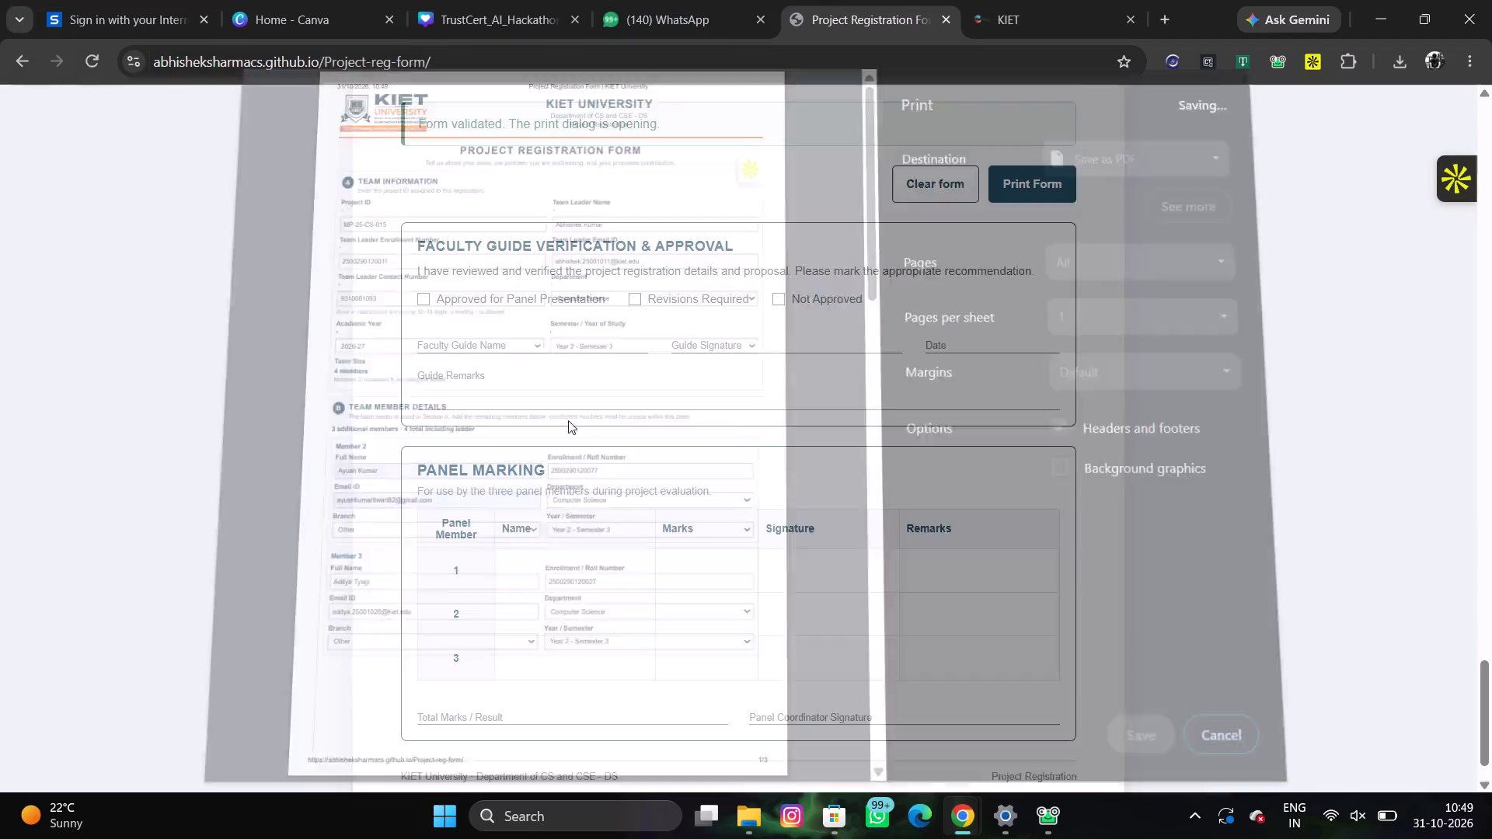
# Switch to the TrustCert AI hackathon pitch deck design in Canva.
pyautogui.click(588, 0)
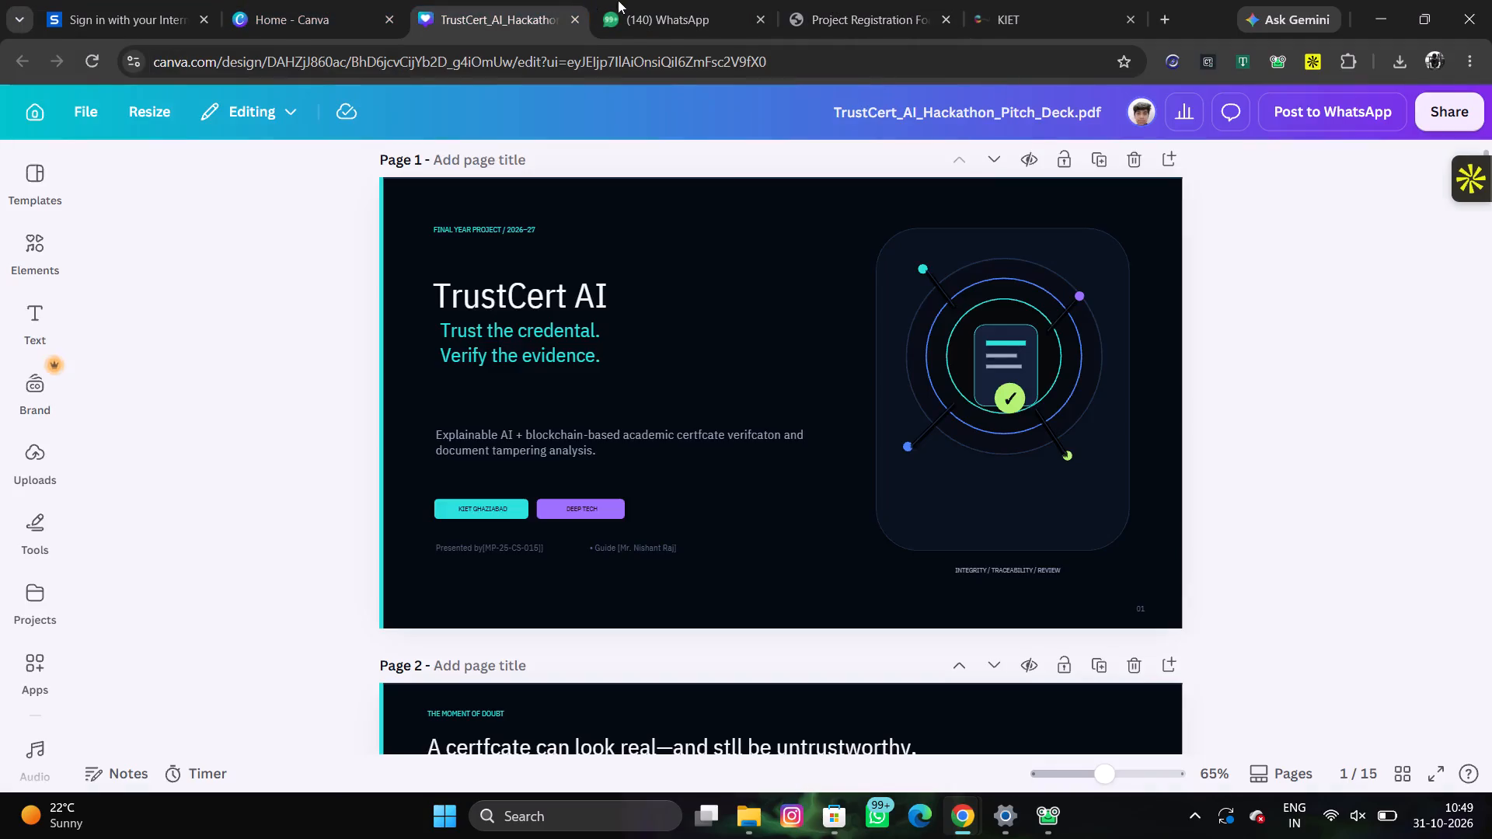